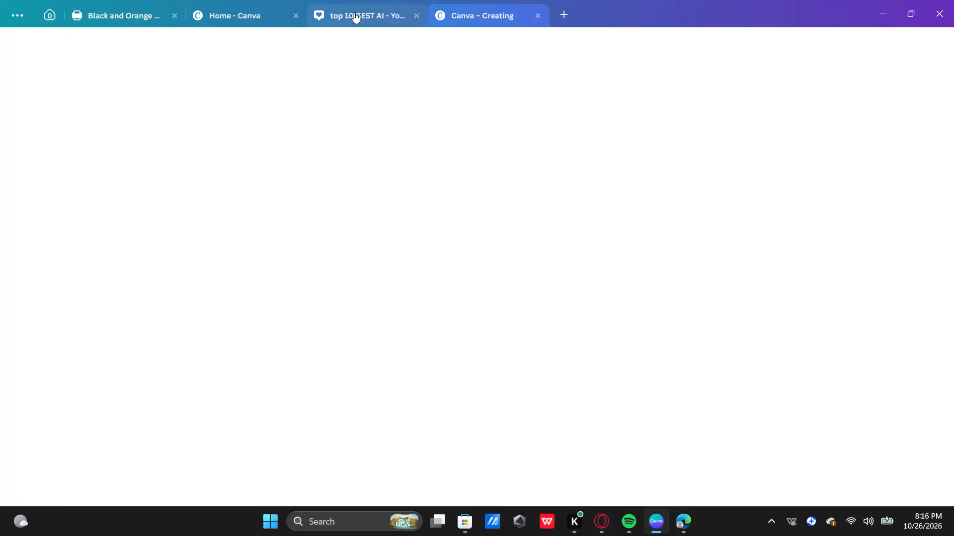
Look through the graphics categories and collections available for the blank YouTube thumbnail.
{"action": "left_click", "coordinate": [469, 2]}
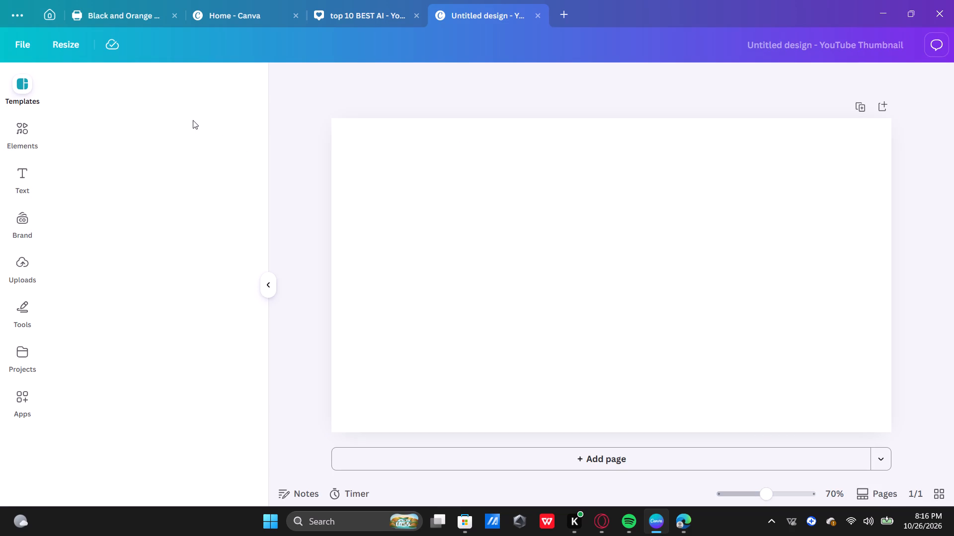
{"action": "left_click", "coordinate": [26, 136]}
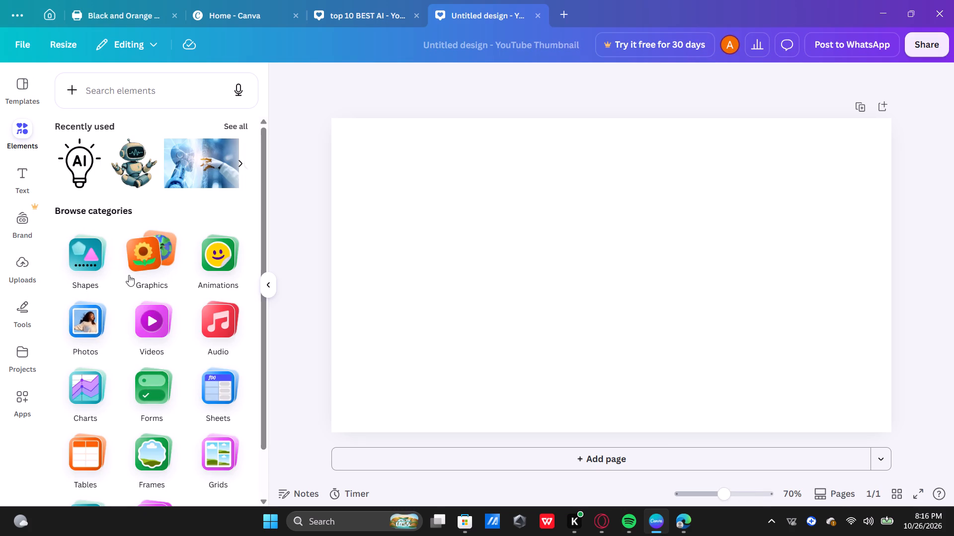
{"action": "left_click", "coordinate": [156, 264]}
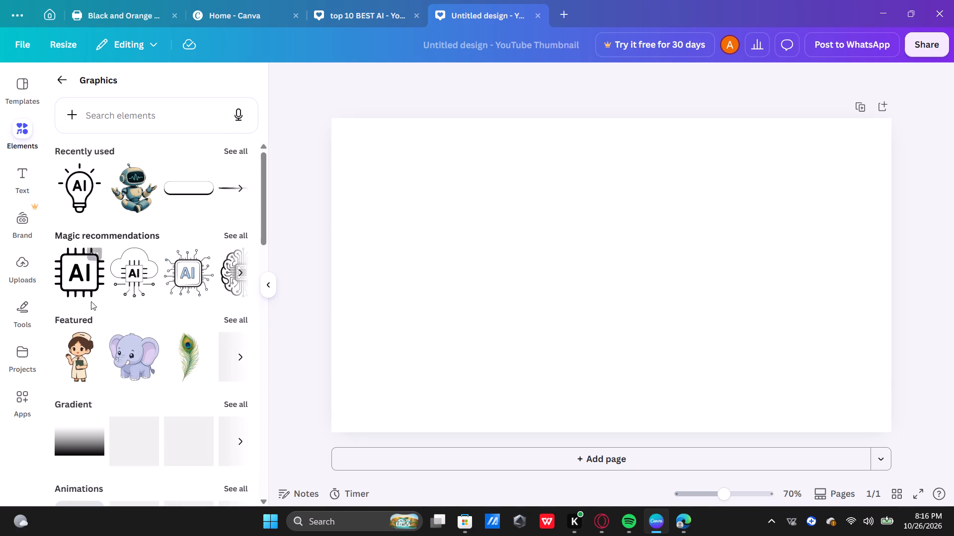
{"action": "scroll", "coordinate": [185, 385], "scroll_direction": "down", "scroll_amount": 3}
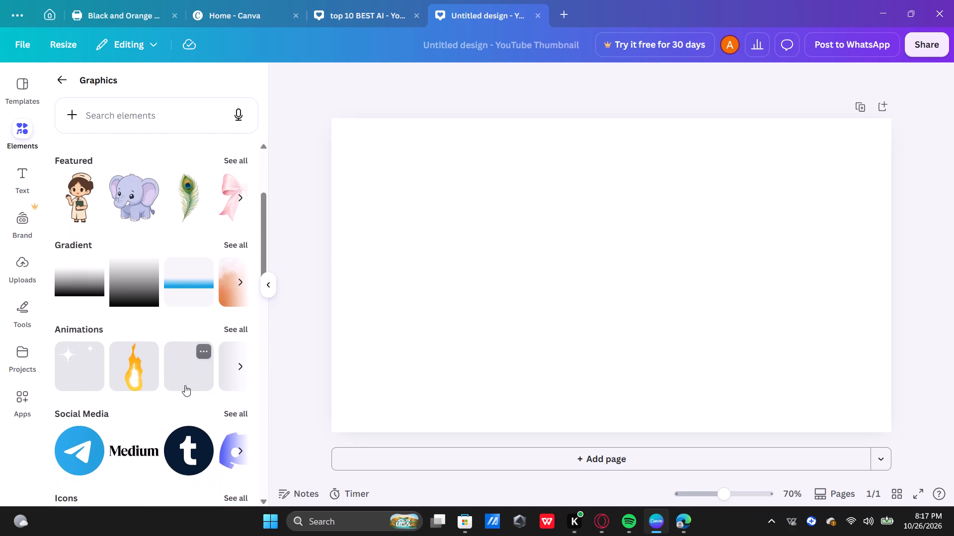
{"action": "scroll", "coordinate": [185, 385], "scroll_direction": "down", "scroll_amount": 2}
{"action": "scroll", "coordinate": [185, 385], "scroll_direction": "up", "scroll_amount": 1}
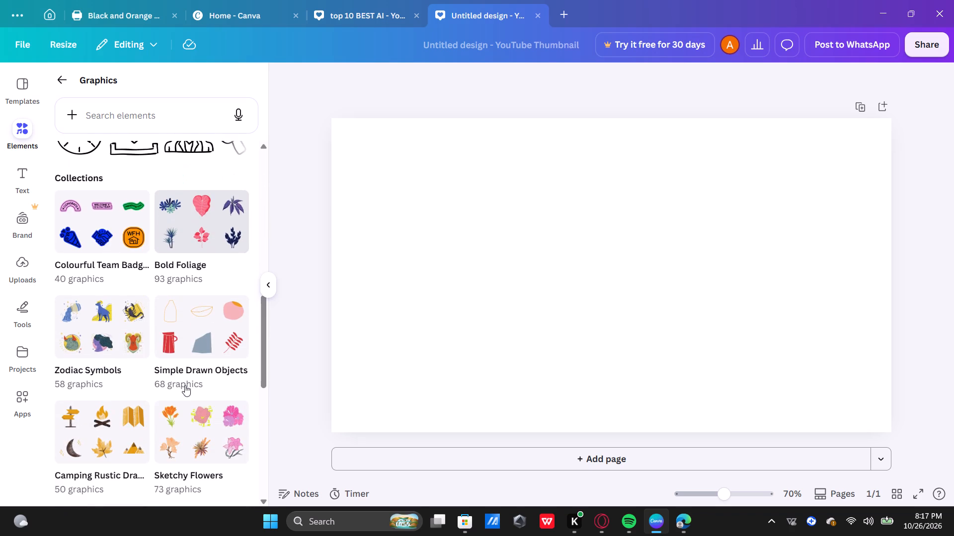
{"action": "scroll", "coordinate": [185, 385], "scroll_direction": "up", "scroll_amount": 1}
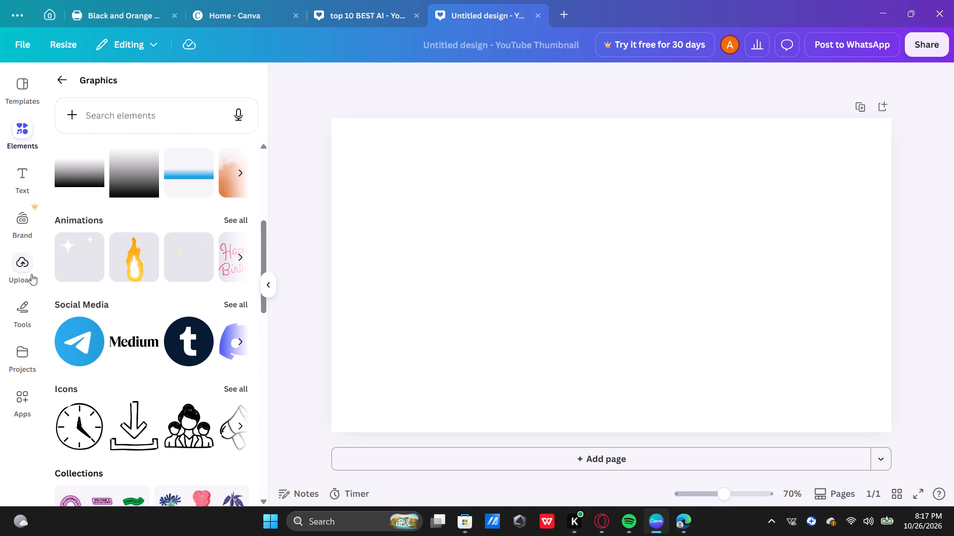
Set the thumbnail page's background colour to solid black.
{"action": "left_click", "coordinate": [451, 199]}
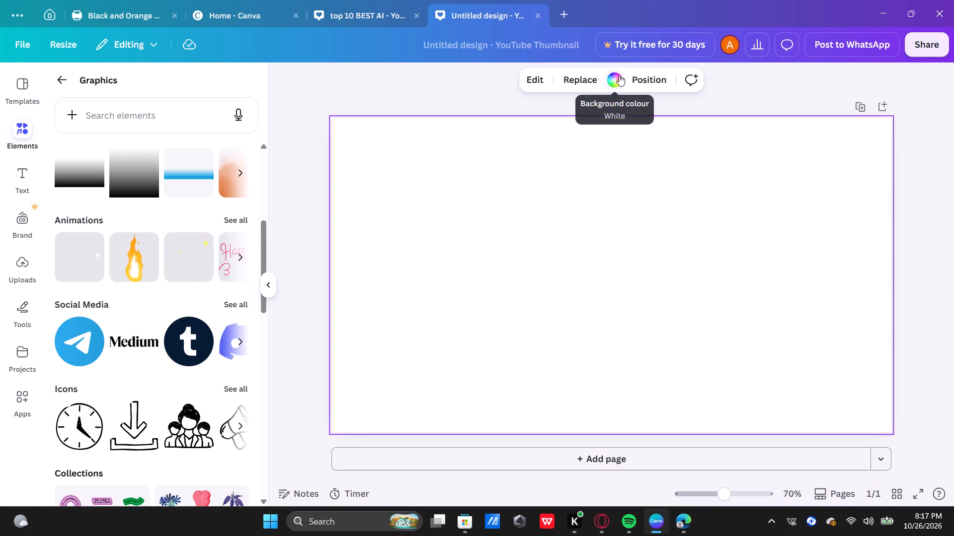
{"action": "left_click", "coordinate": [620, 75]}
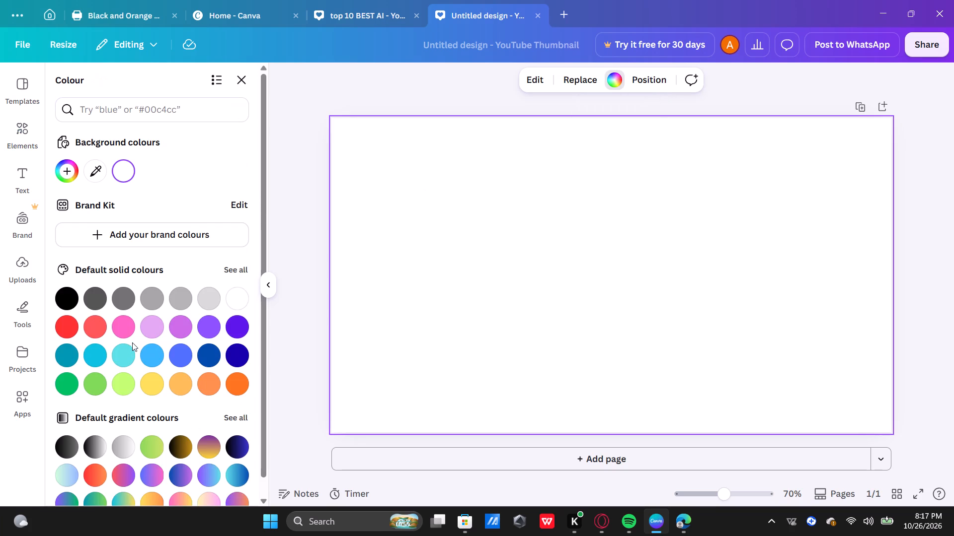
{"action": "left_click", "coordinate": [56, 299]}
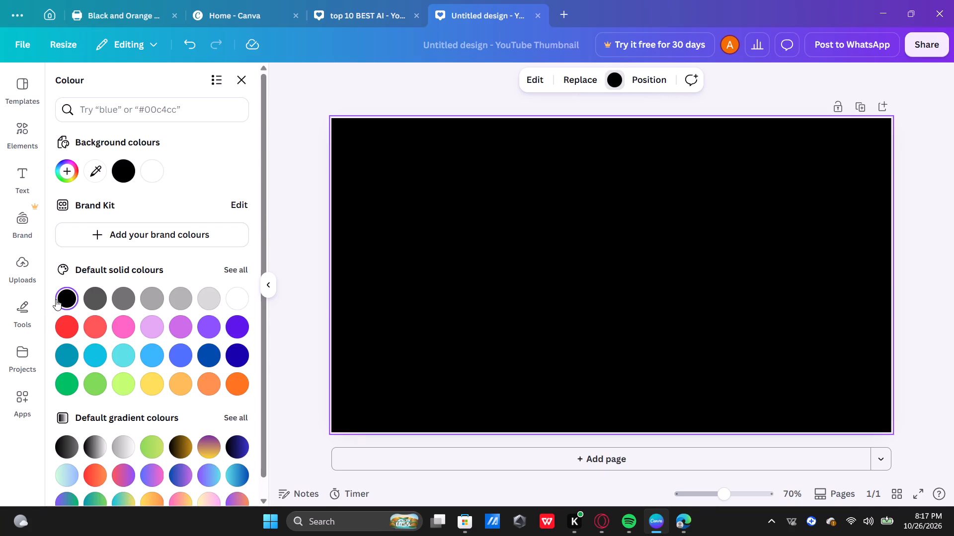
{"action": "left_click", "coordinate": [281, 157]}
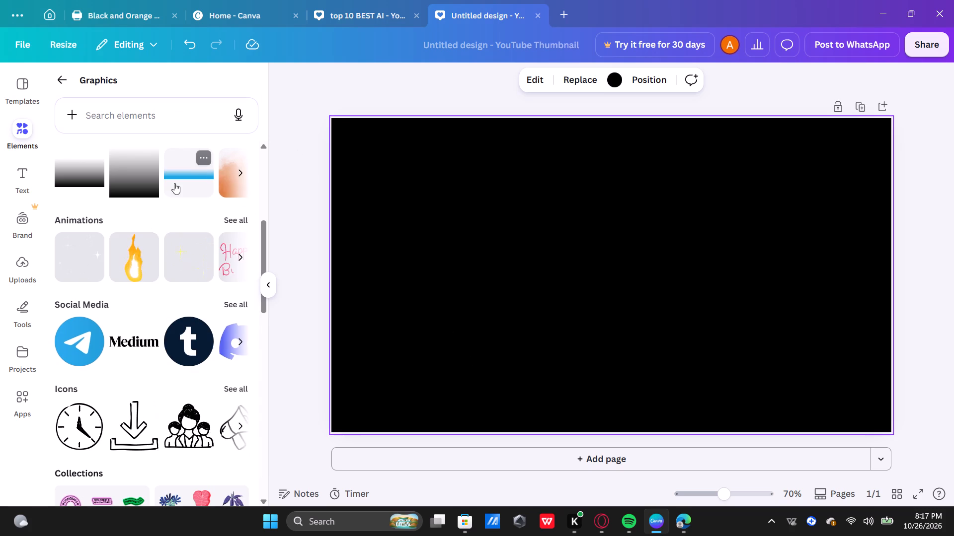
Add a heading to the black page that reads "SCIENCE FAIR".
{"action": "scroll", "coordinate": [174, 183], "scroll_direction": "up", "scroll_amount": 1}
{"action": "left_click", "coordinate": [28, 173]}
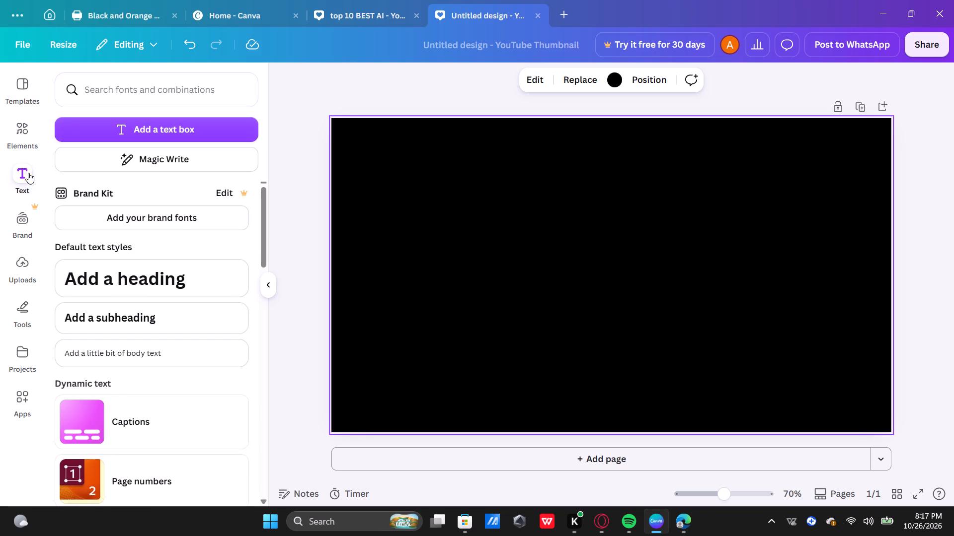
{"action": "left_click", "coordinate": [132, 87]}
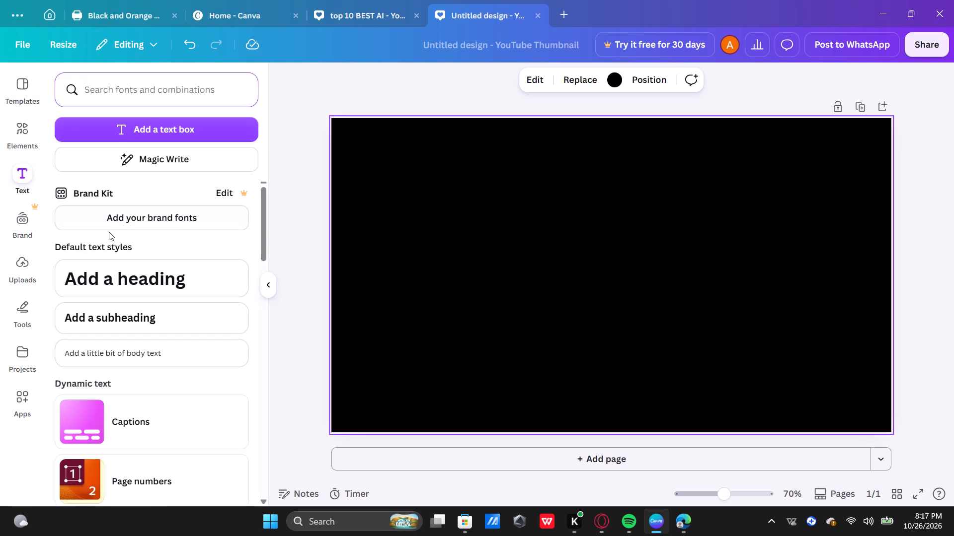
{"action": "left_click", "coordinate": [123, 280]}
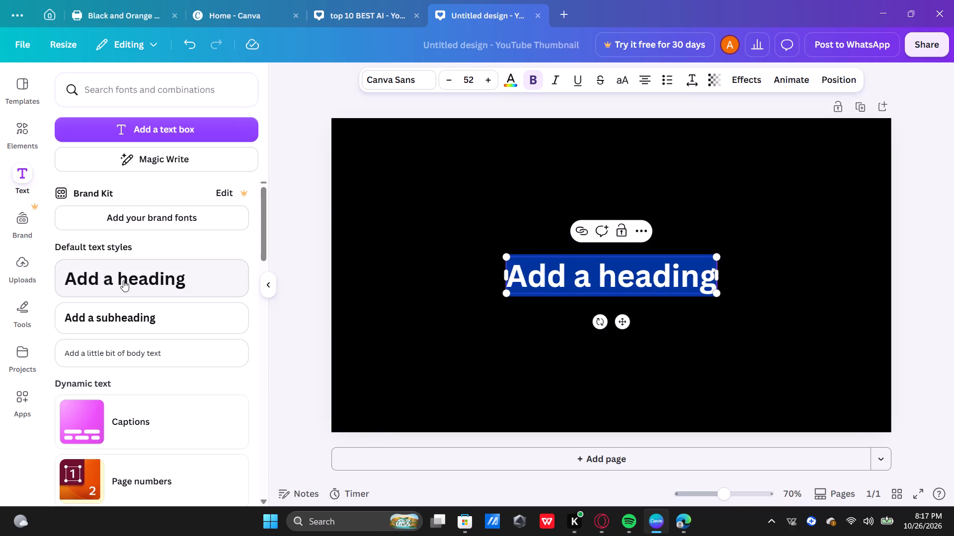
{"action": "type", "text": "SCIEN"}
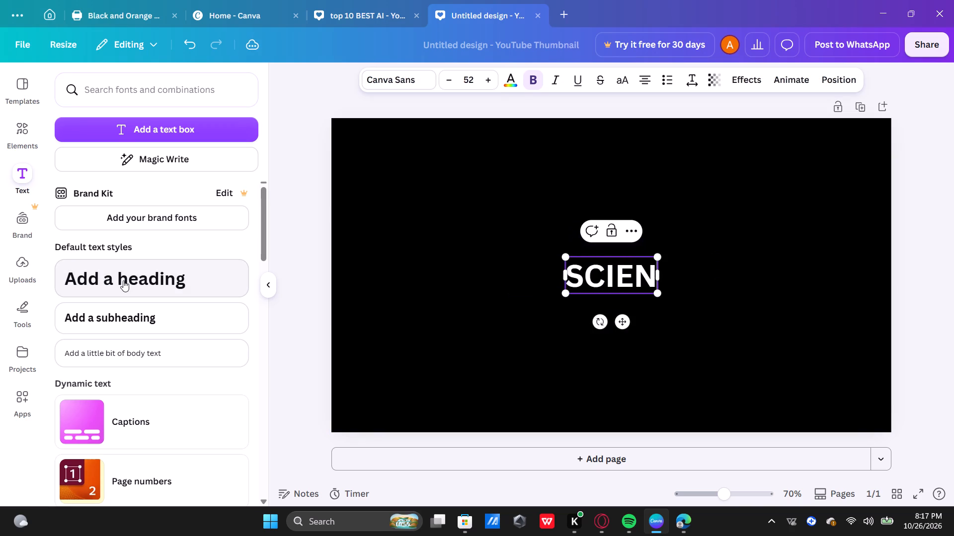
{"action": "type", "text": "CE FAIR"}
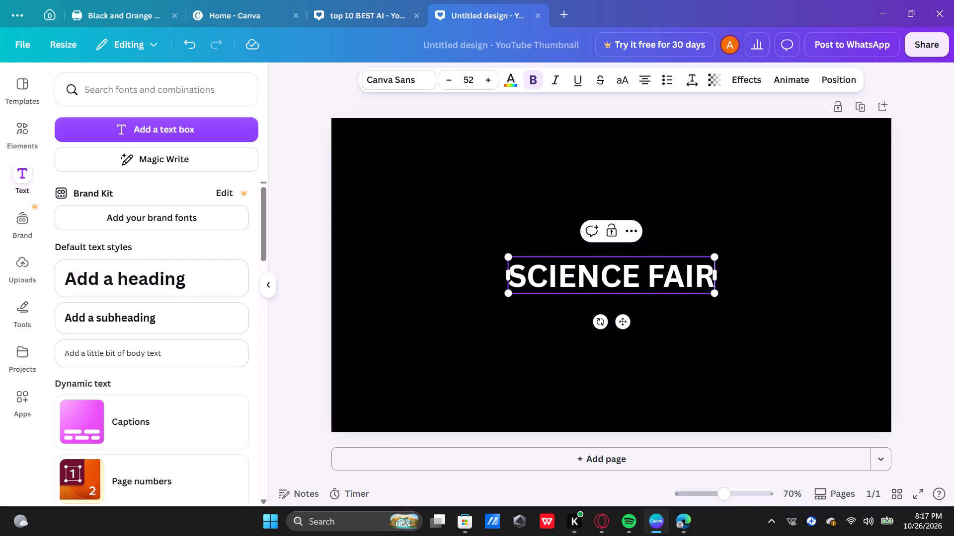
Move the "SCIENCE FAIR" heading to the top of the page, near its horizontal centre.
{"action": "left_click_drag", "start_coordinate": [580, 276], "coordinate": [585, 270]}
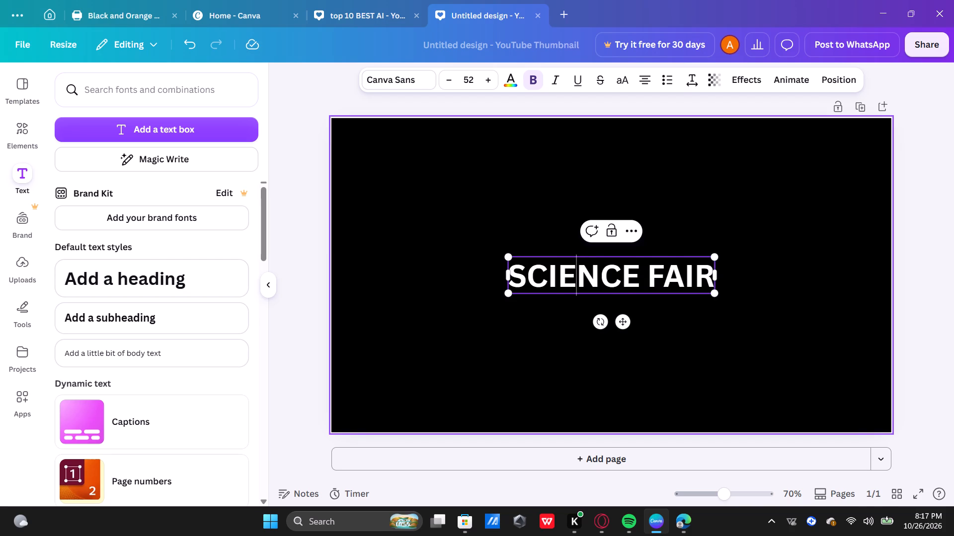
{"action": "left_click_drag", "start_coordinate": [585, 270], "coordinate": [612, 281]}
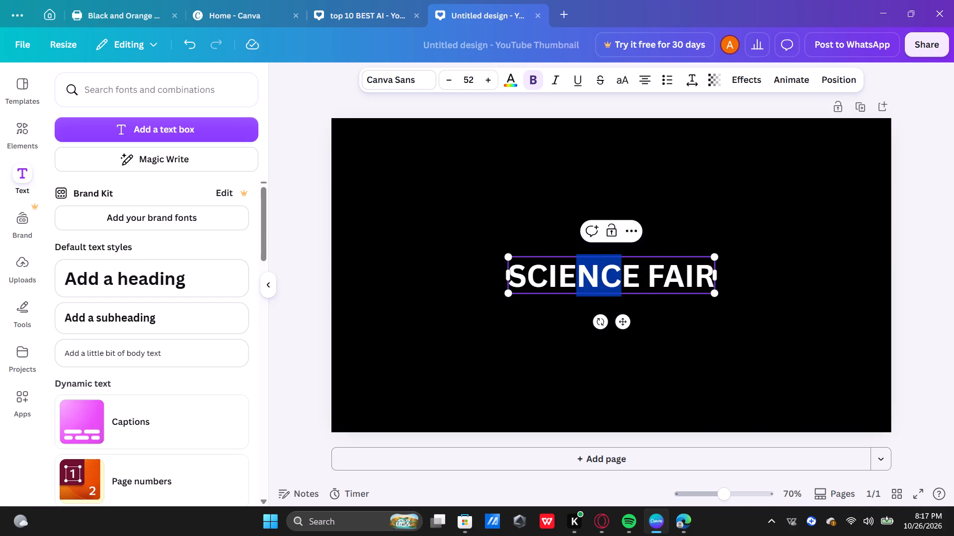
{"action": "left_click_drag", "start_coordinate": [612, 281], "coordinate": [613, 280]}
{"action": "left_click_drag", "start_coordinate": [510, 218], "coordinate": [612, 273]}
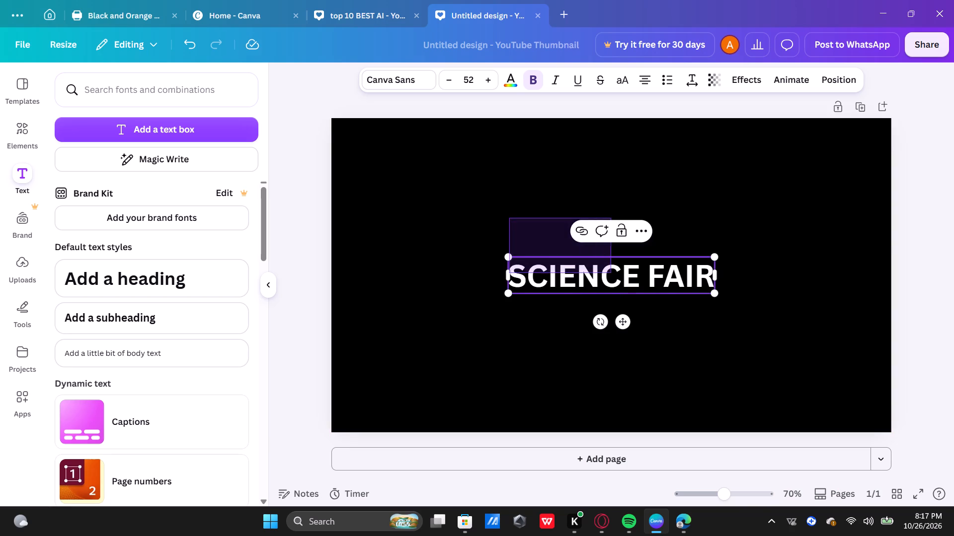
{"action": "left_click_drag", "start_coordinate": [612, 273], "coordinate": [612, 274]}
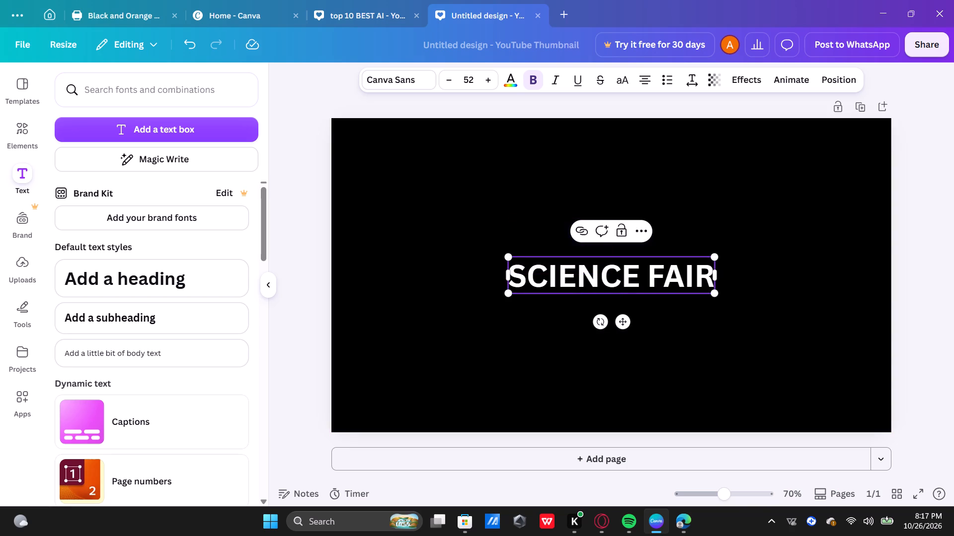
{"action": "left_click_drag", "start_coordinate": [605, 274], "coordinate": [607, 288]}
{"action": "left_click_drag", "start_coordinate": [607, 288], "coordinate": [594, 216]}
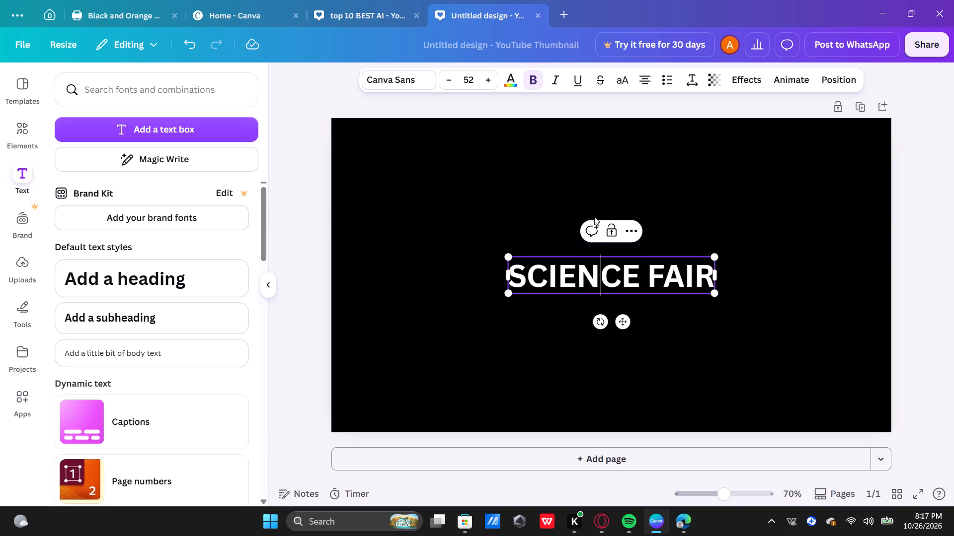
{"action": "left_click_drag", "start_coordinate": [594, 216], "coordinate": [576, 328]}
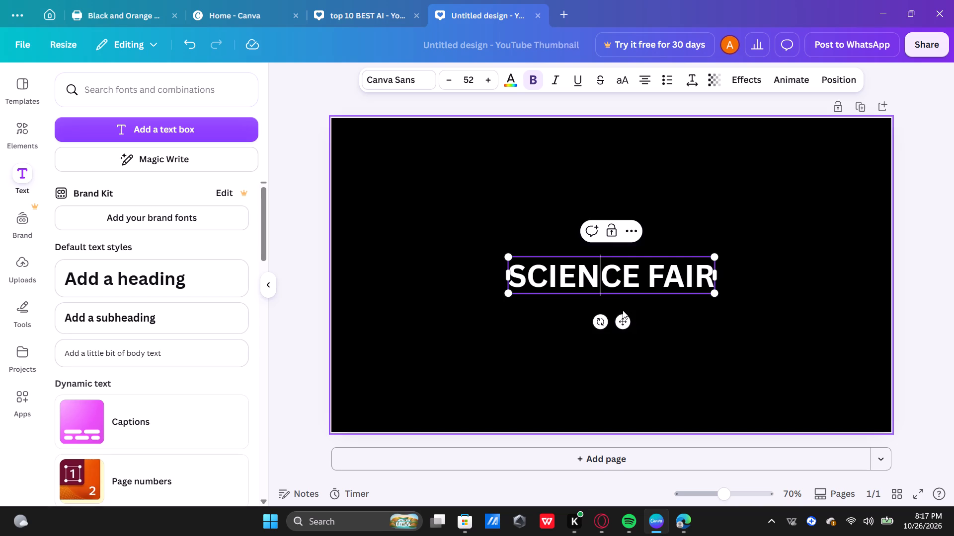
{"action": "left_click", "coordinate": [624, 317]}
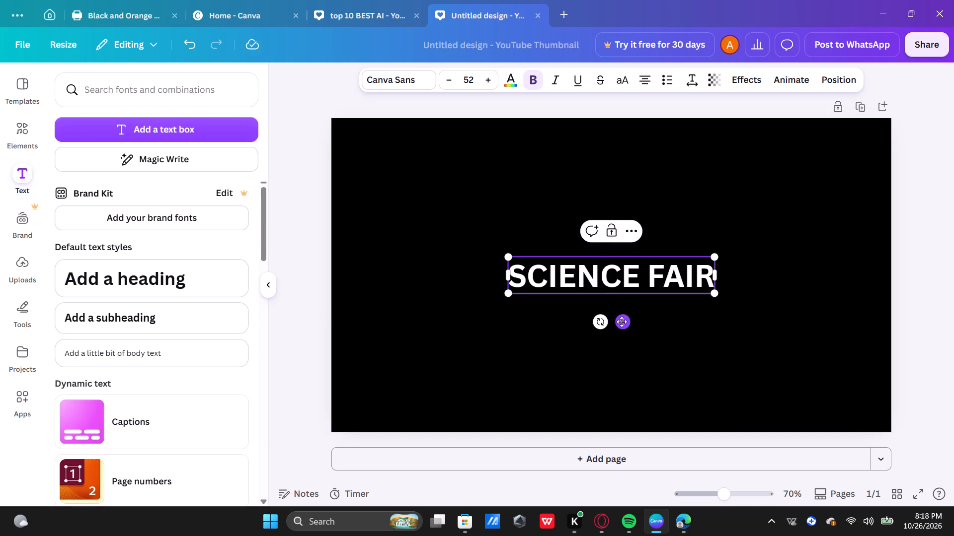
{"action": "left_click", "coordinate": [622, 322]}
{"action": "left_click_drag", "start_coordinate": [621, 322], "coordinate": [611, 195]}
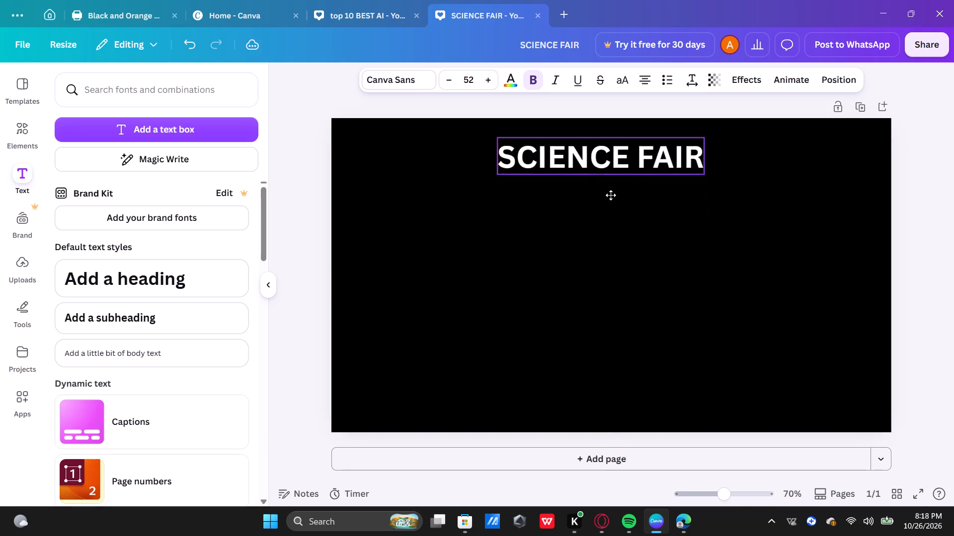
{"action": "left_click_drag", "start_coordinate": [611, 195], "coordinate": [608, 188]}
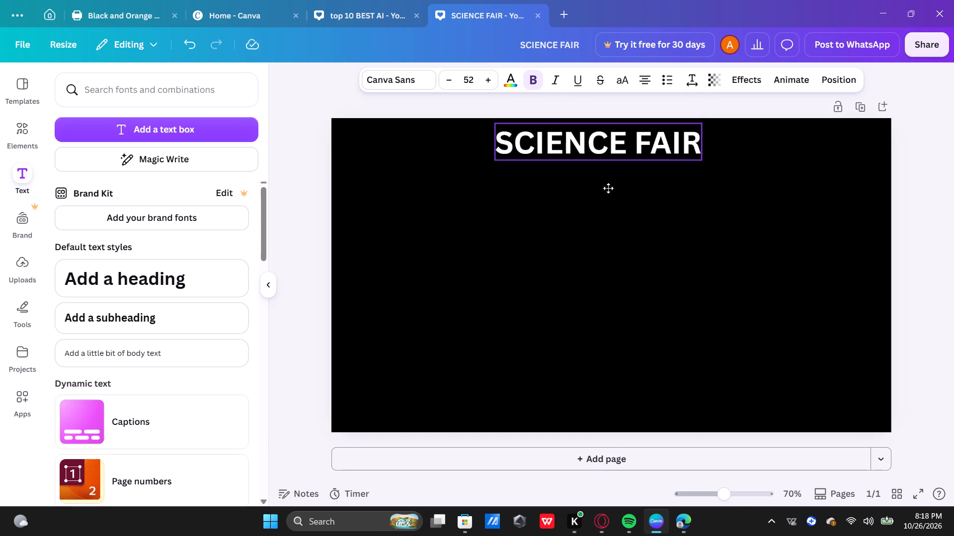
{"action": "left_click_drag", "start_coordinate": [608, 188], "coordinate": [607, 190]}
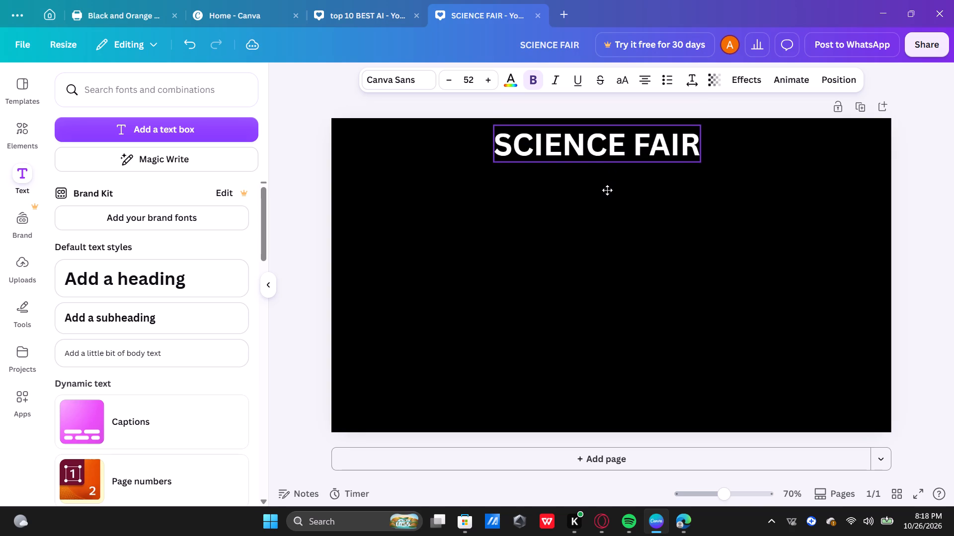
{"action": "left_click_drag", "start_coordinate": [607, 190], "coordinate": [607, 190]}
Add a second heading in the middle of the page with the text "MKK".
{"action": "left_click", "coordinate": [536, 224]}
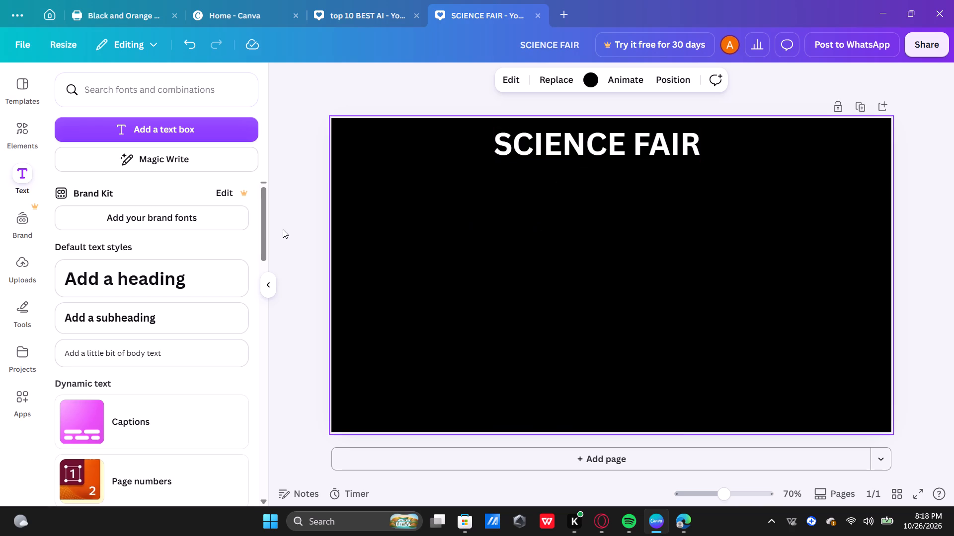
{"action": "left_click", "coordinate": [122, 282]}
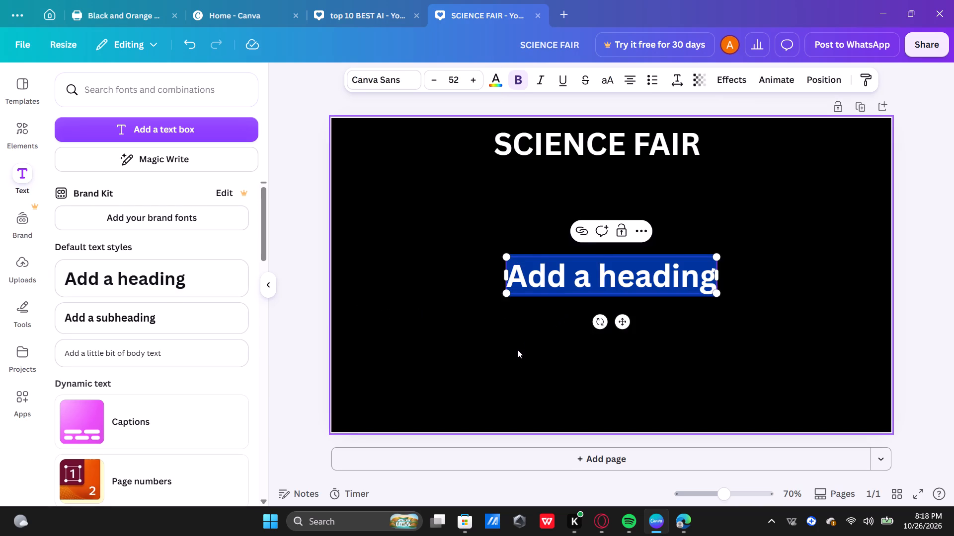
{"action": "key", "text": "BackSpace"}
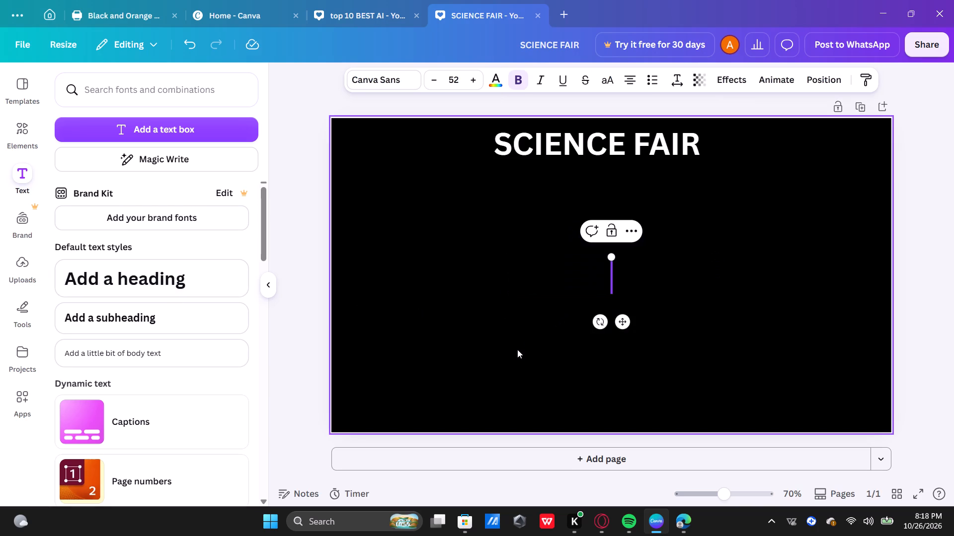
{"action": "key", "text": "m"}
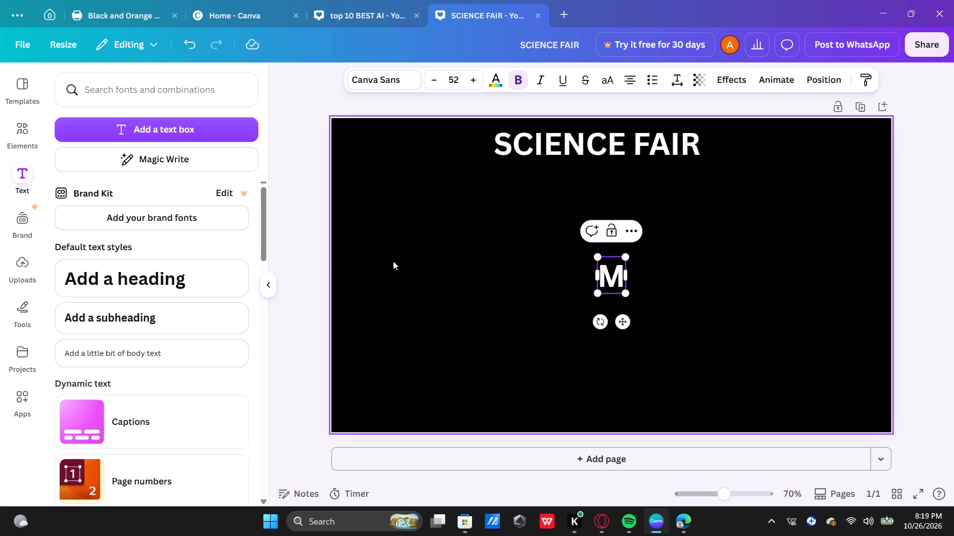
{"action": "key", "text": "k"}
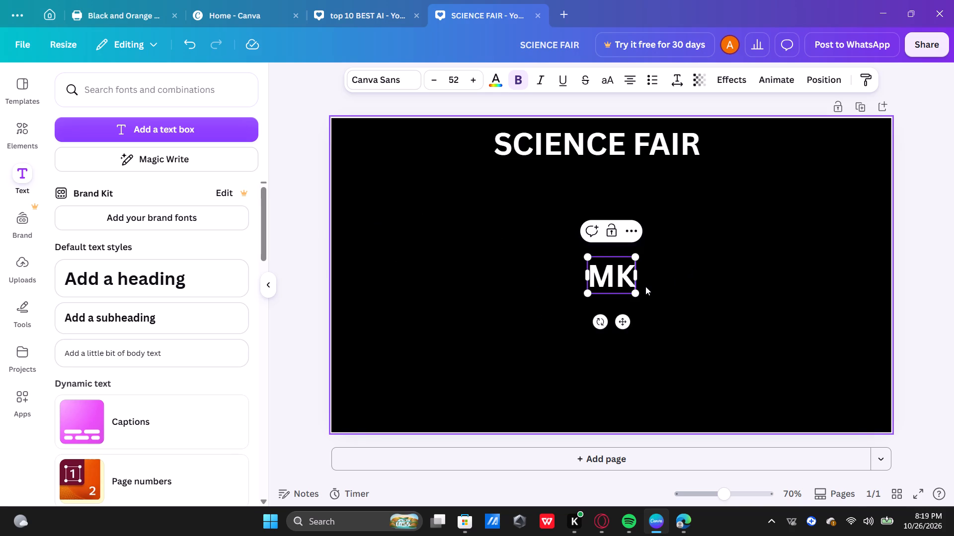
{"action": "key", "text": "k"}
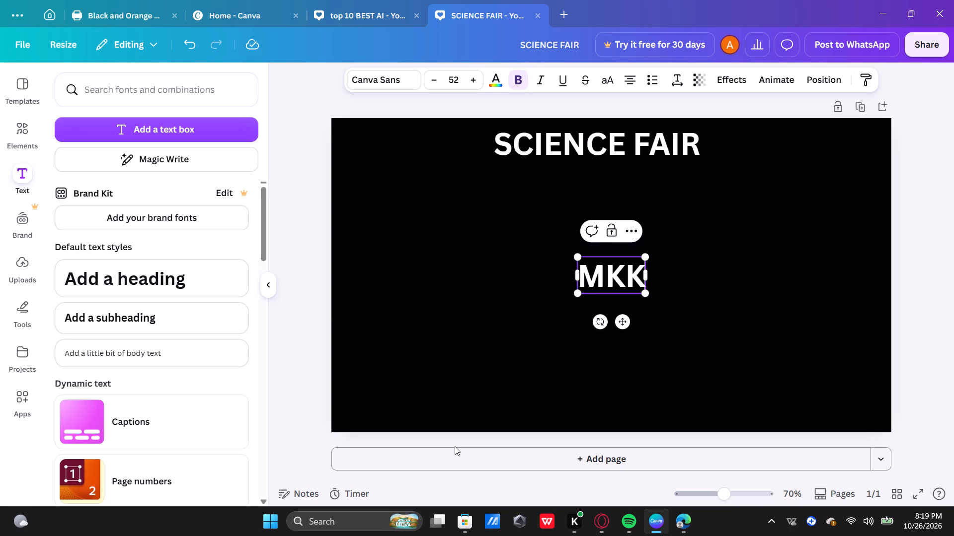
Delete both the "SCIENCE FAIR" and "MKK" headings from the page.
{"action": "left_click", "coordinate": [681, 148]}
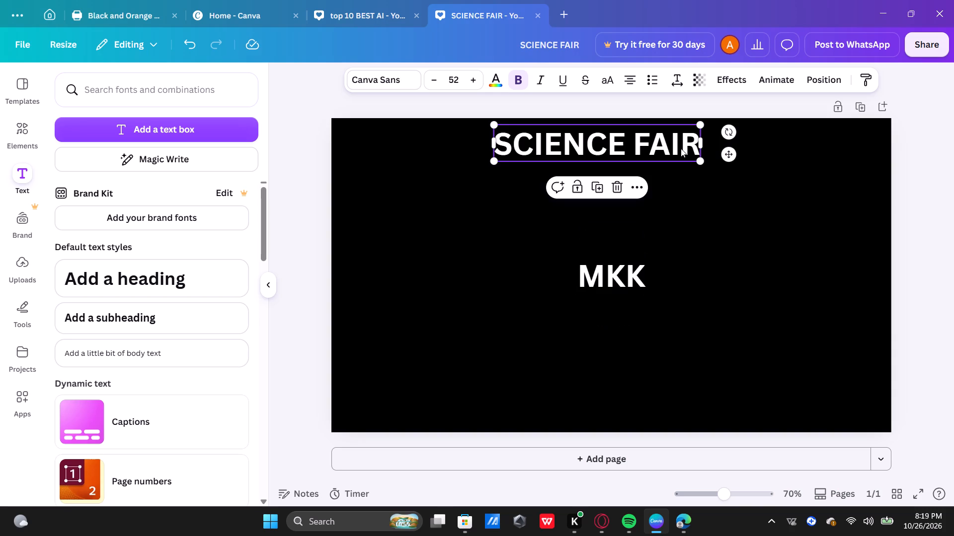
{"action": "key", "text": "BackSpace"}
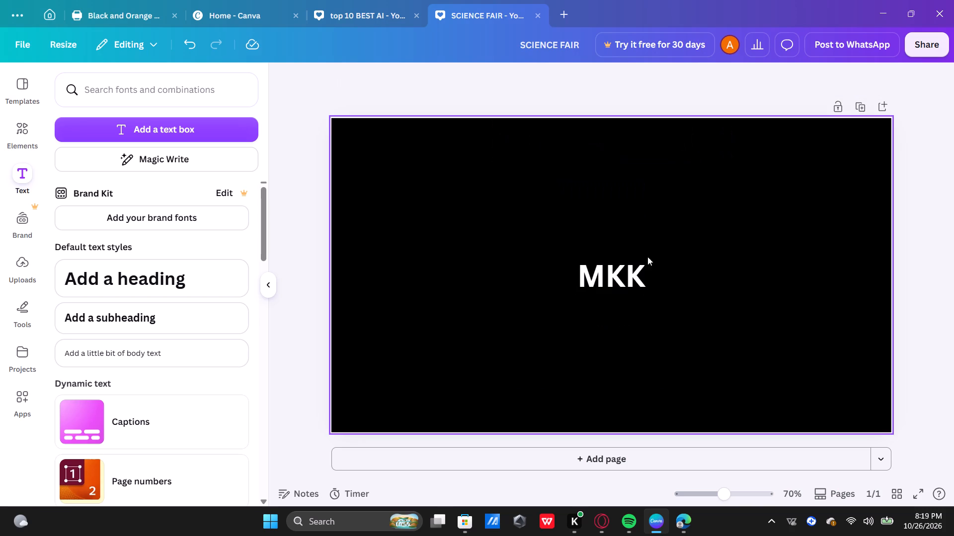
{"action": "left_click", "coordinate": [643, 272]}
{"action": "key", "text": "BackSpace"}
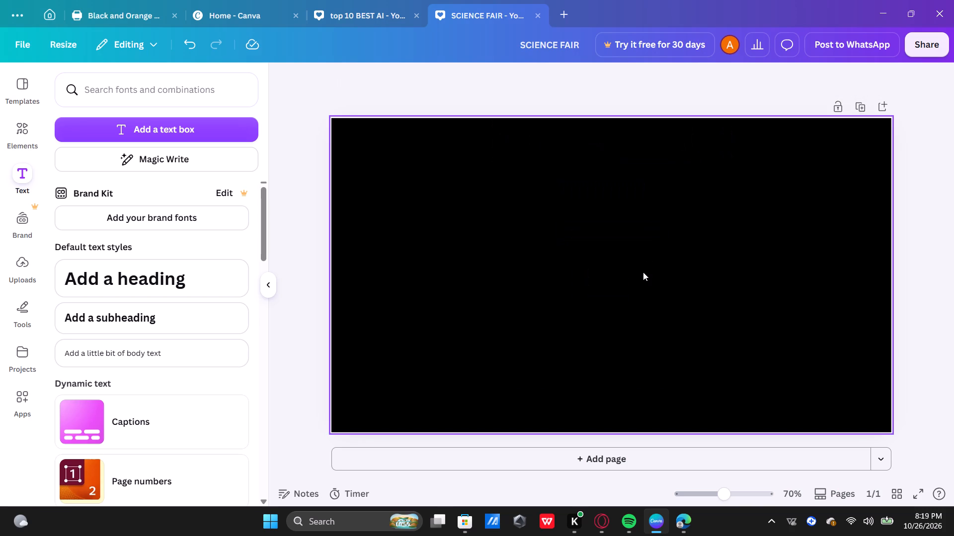
Add a heading to the black page that reads "INDEPENDENCE DAY".
{"action": "left_click", "coordinate": [193, 277]}
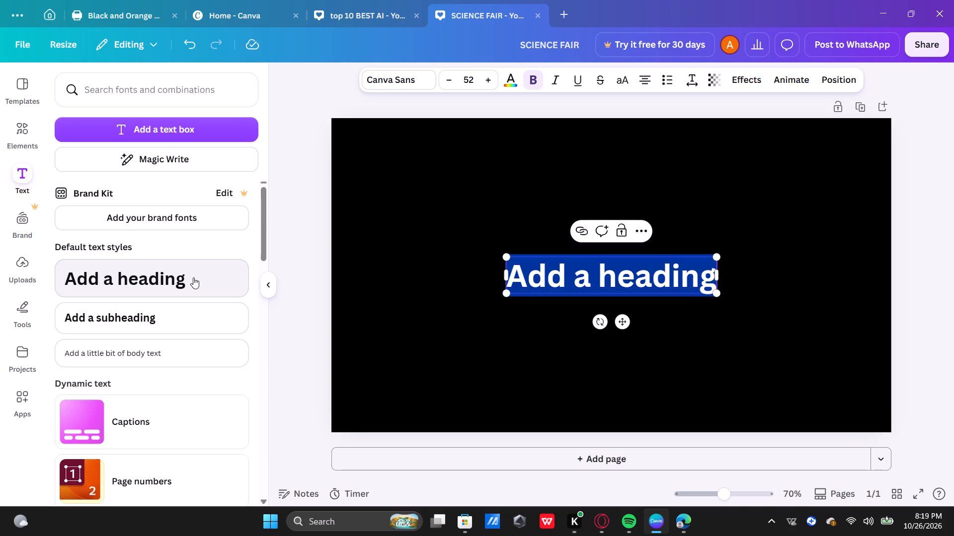
{"action": "key", "text": "i"}
{"action": "type", "text": "NDEPENDENCE DAY"}
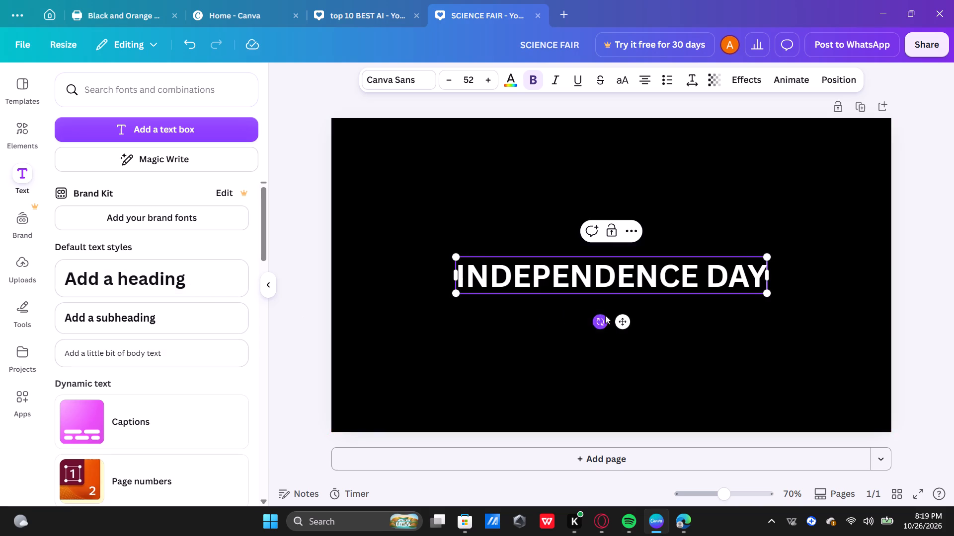
Move the "INDEPENDENCE DAY" heading up so it sits just inside the page's top edge.
{"action": "left_click", "coordinate": [624, 322]}
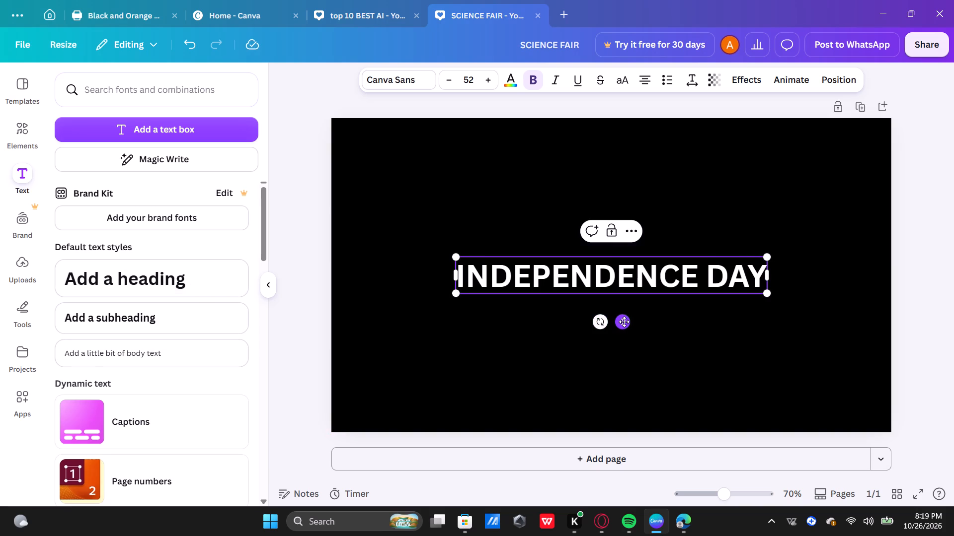
{"action": "left_click_drag", "start_coordinate": [624, 322], "coordinate": [608, 173]}
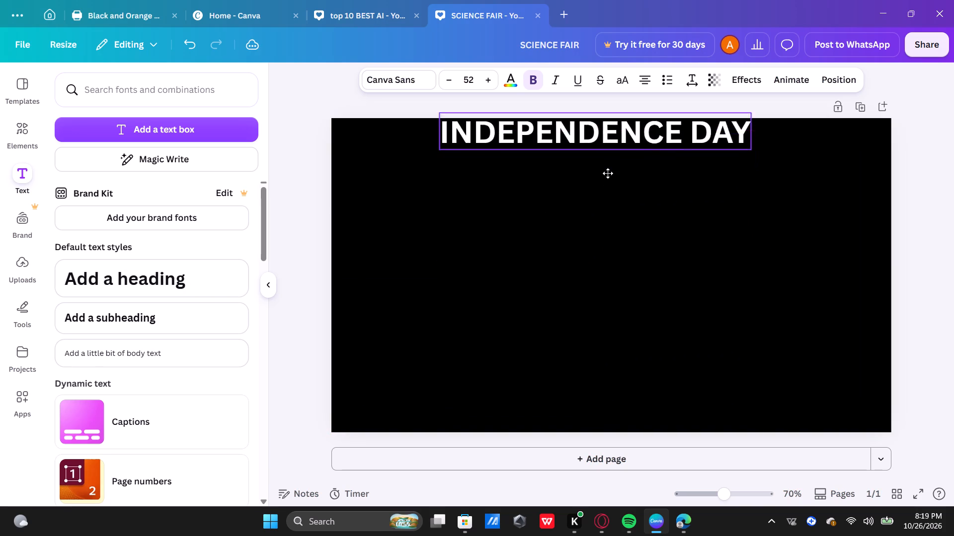
{"action": "left_click_drag", "start_coordinate": [608, 173], "coordinate": [608, 189]}
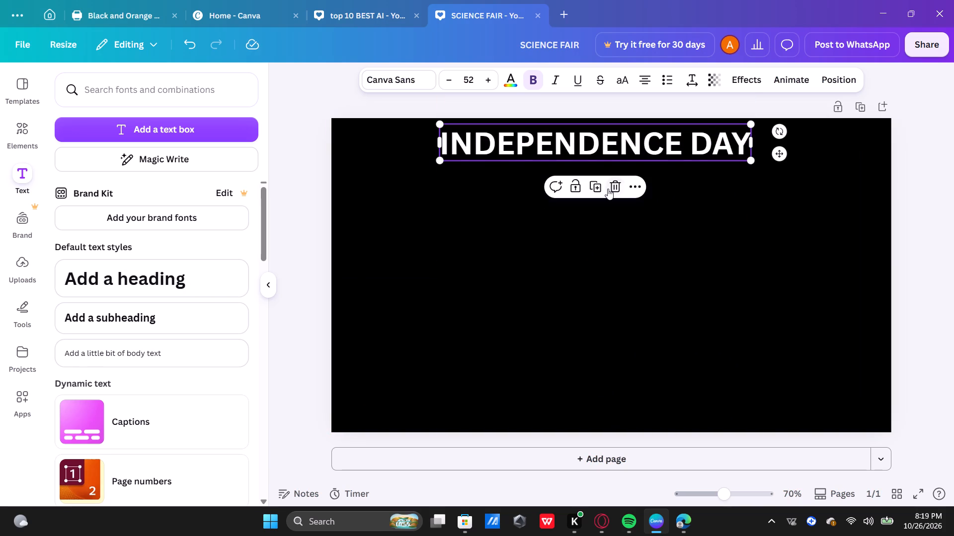
{"action": "left_click", "coordinate": [593, 242]}
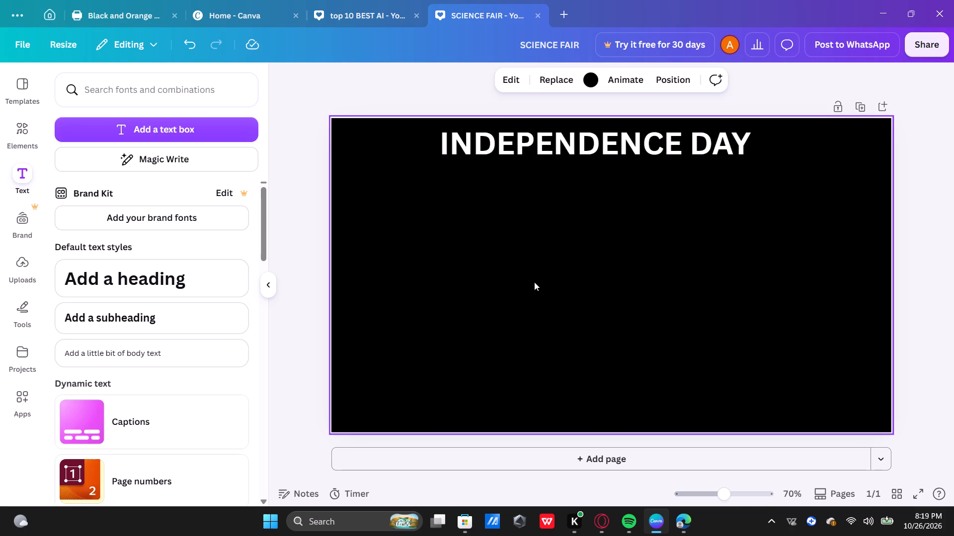
Change the page background to the default purple-to-yellow vertical gradient.
{"action": "left_click", "coordinate": [534, 282]}
{"action": "left_click", "coordinate": [534, 282]}
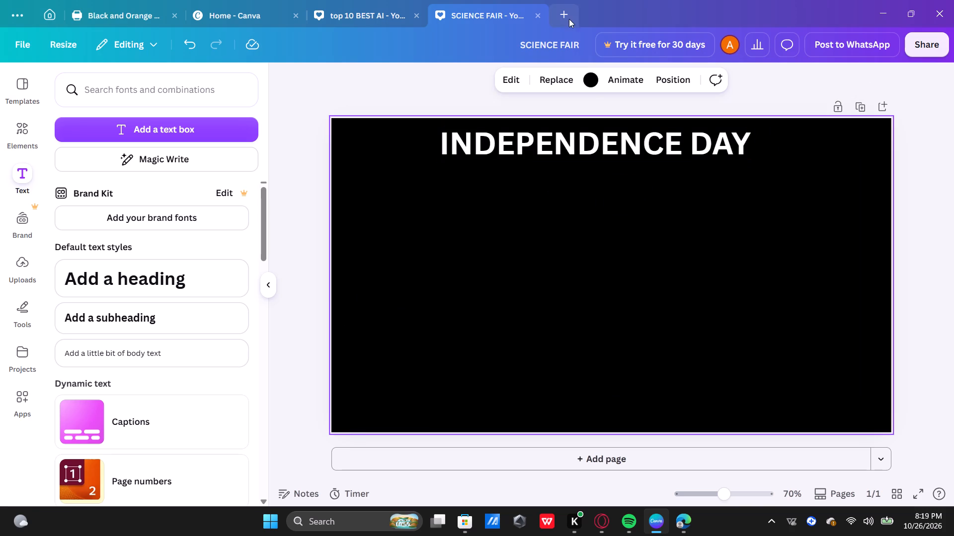
{"action": "left_click", "coordinate": [590, 81]}
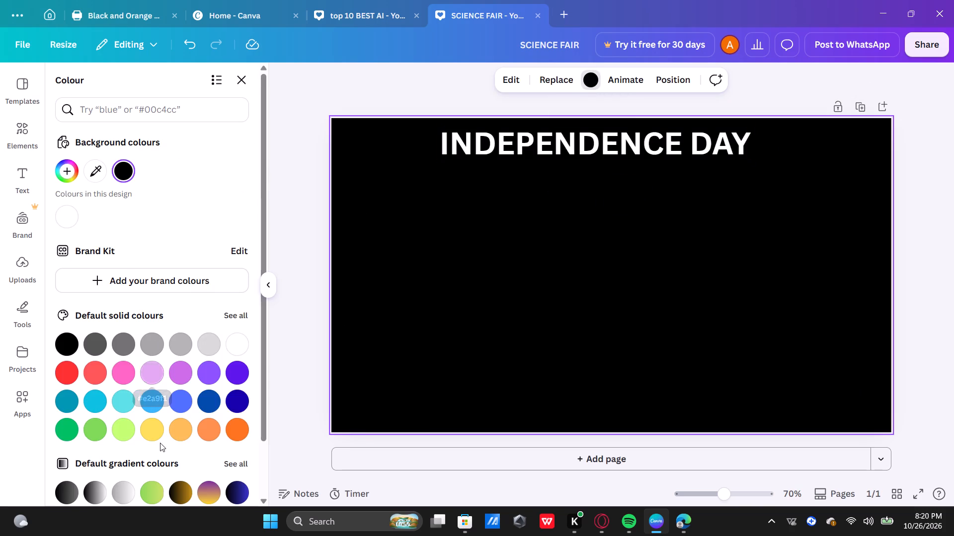
{"action": "left_click", "coordinate": [202, 490]}
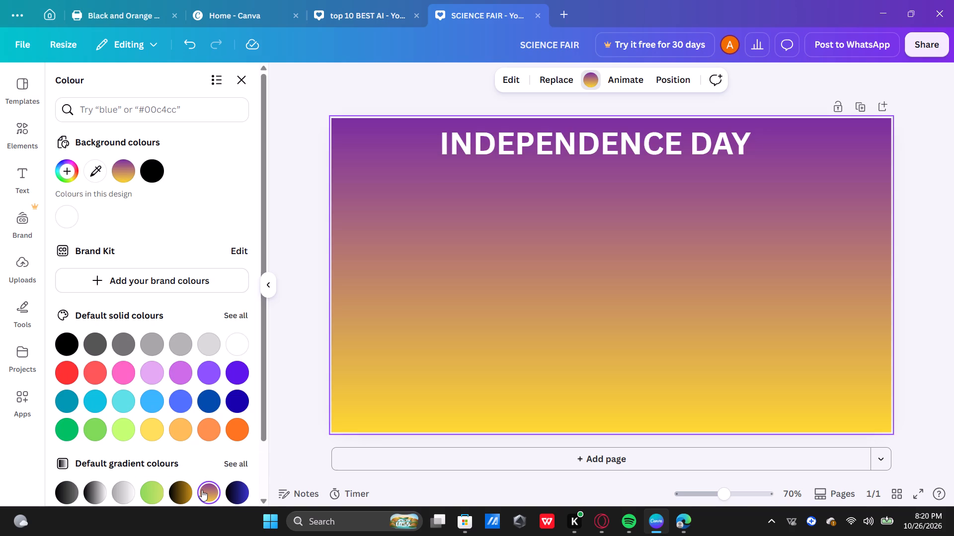
Align the "INDEPENDENCE DAY" heading with the page's vertical centre line, keeping it at the top of the page.
{"action": "left_click_drag", "start_coordinate": [598, 138], "coordinate": [611, 135]}
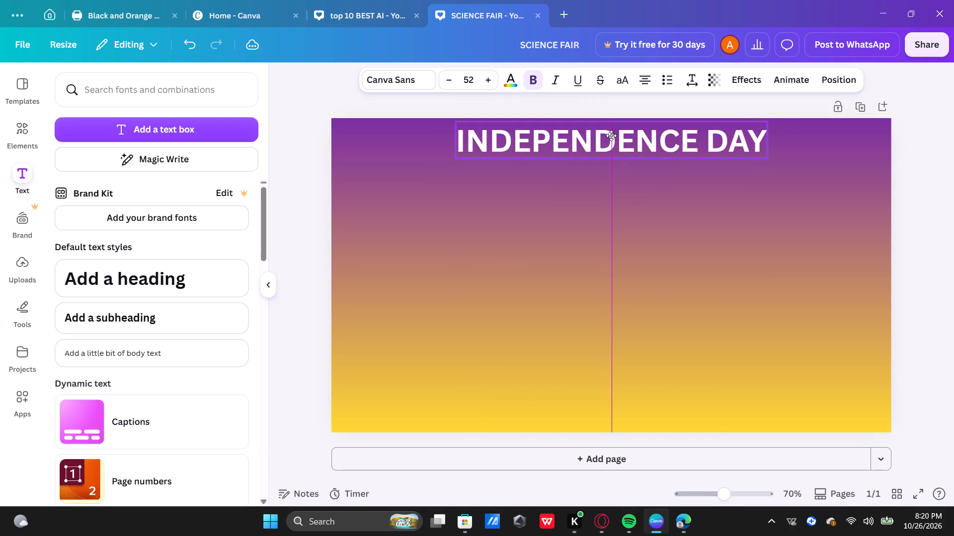
{"action": "left_click_drag", "start_coordinate": [611, 135], "coordinate": [612, 135]}
{"action": "left_click", "coordinate": [544, 207]}
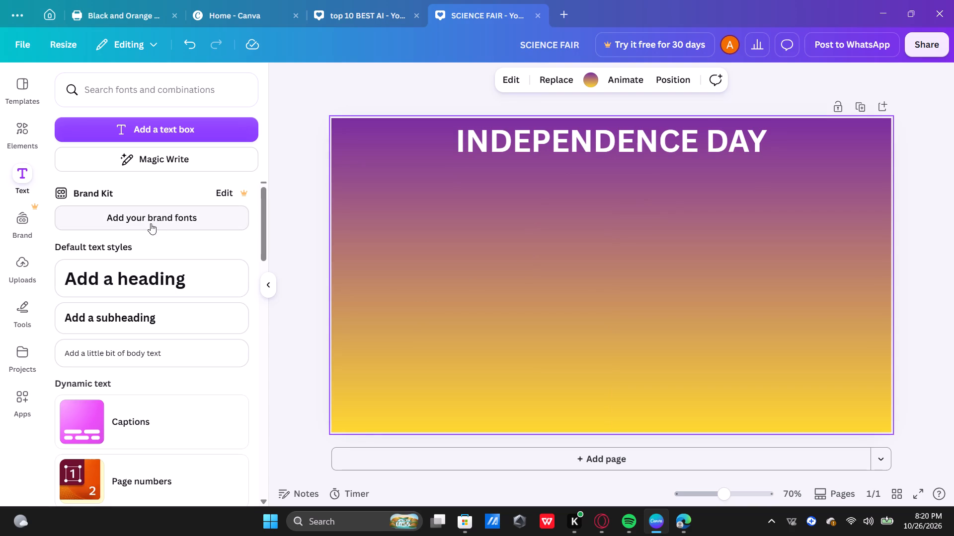
Search the graphics for "FLAG BORDER" and add the India map in the Indian flag's colours to the page.
{"action": "left_click", "coordinate": [23, 103]}
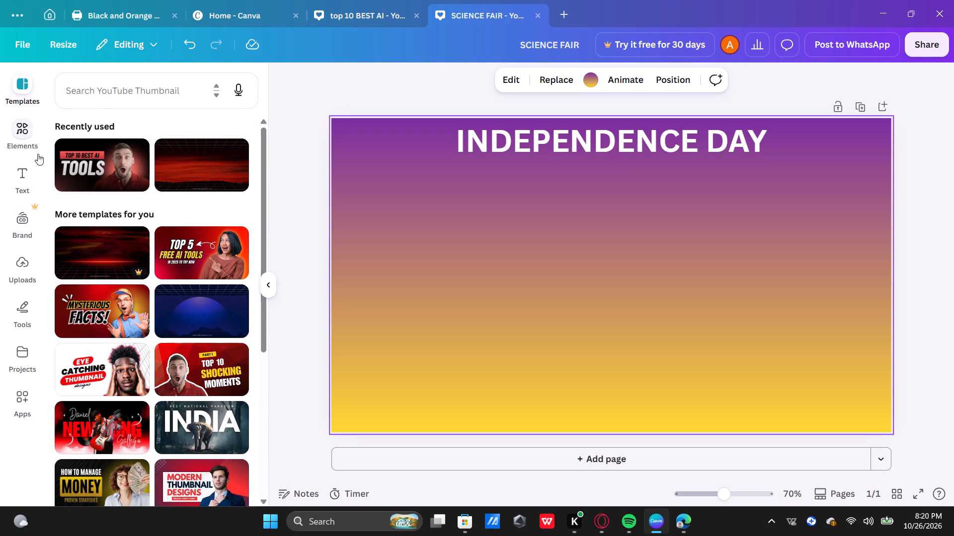
{"action": "left_click", "coordinate": [22, 134]}
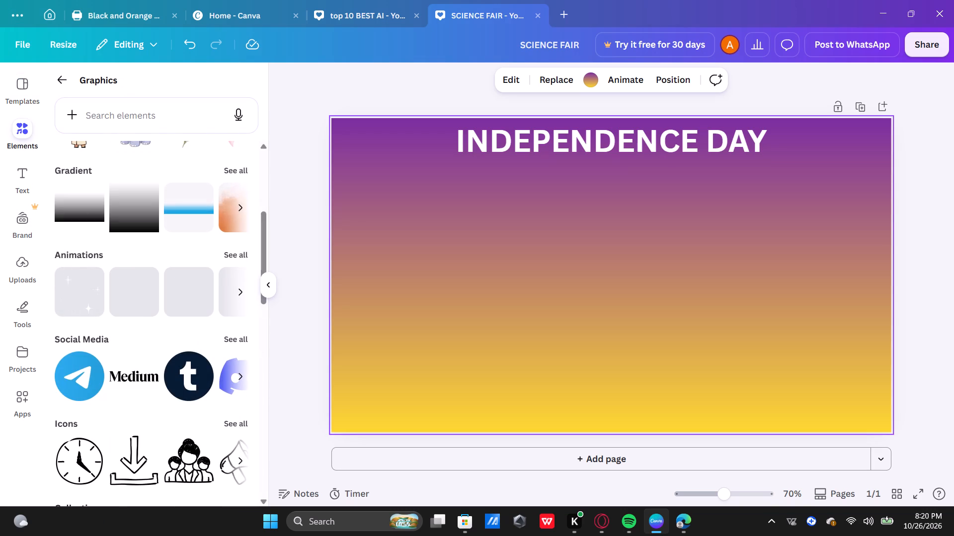
{"action": "left_click", "coordinate": [114, 124]}
{"action": "key", "text": "f"}
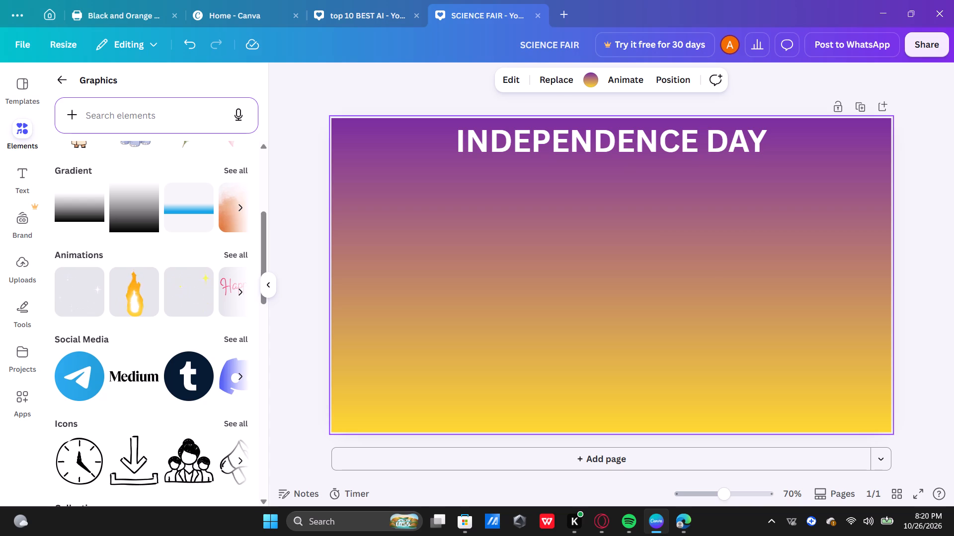
{"action": "type", "text": "LAG"}
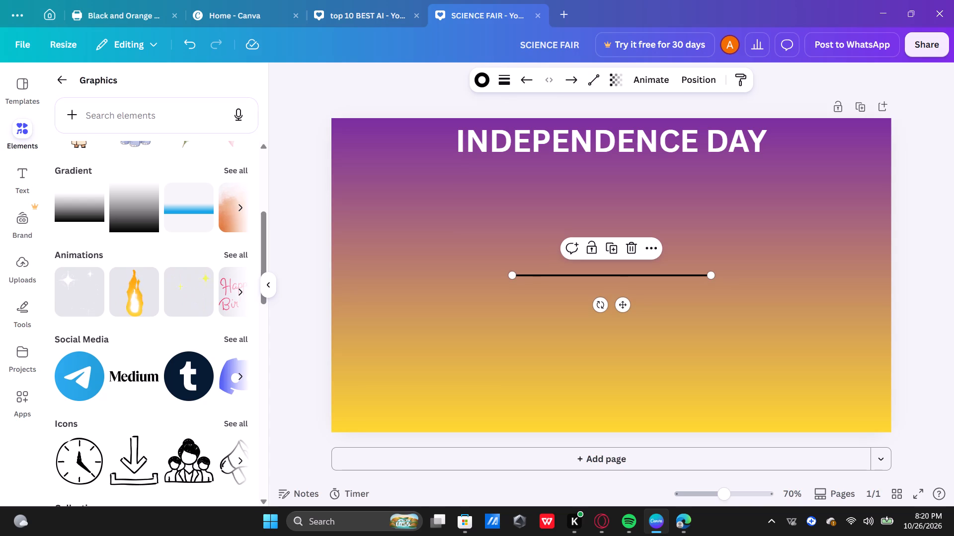
{"action": "left_click", "coordinate": [114, 124]}
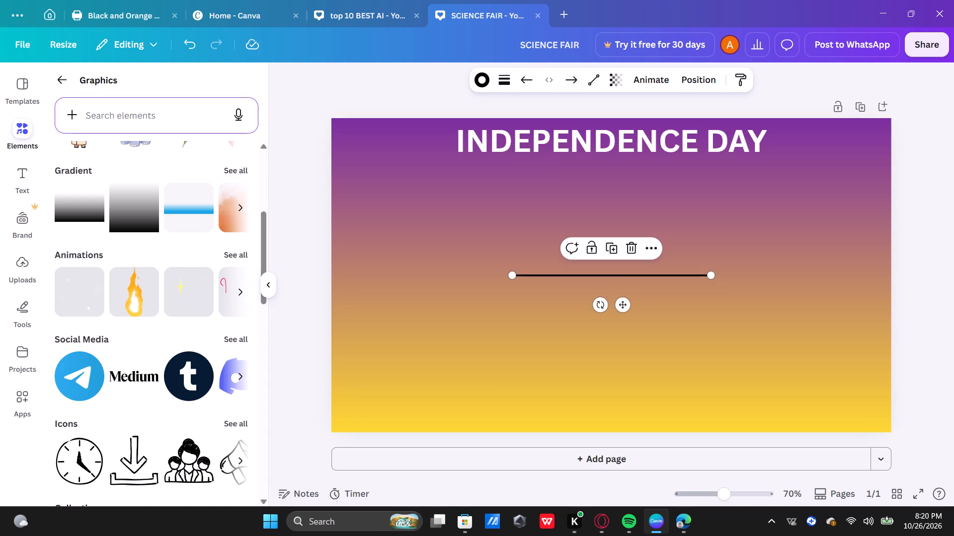
{"action": "left_click", "coordinate": [118, 121]}
{"action": "type", "text": "FLAG"}
{"action": "key", "text": "space"}
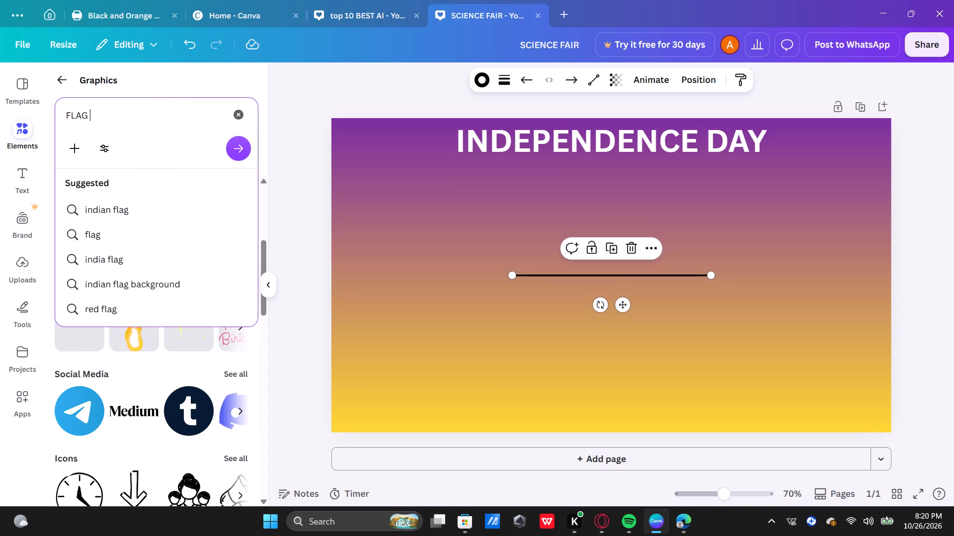
{"action": "type", "text": "BORDER"}
{"action": "key", "text": "Return"}
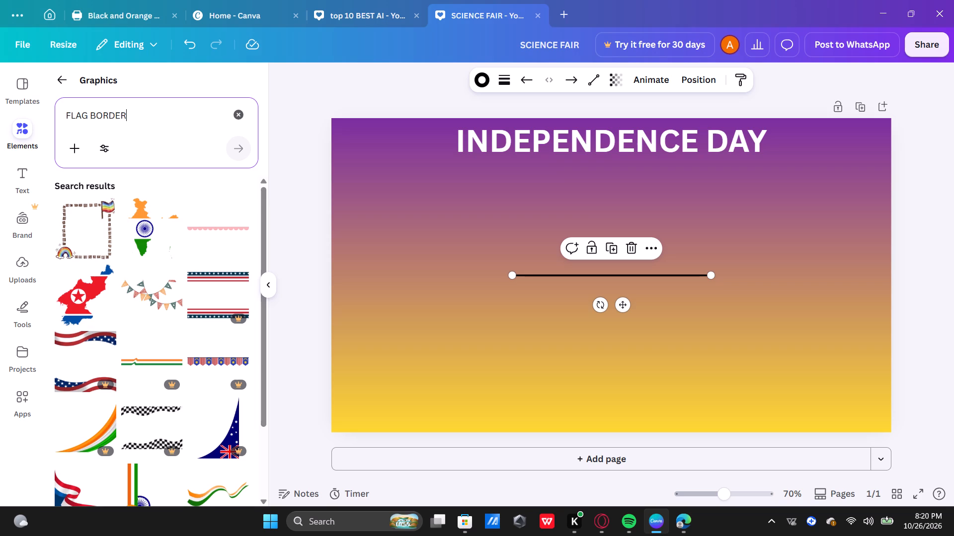
{"action": "left_click", "coordinate": [138, 248]}
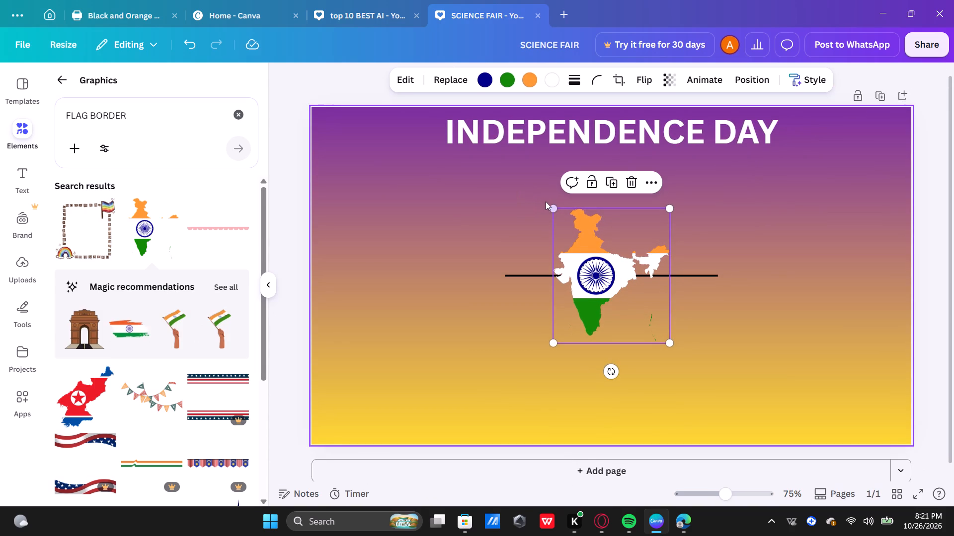
Enlarge the India map graphic from its corner and shift it slightly down beneath the heading.
{"action": "left_click_drag", "start_coordinate": [554, 206], "coordinate": [528, 190]}
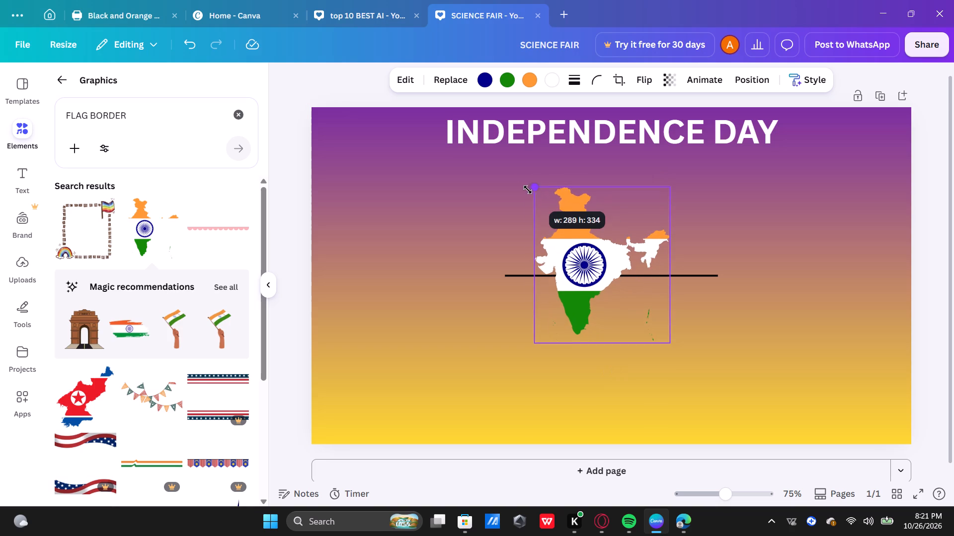
{"action": "left_click_drag", "start_coordinate": [528, 190], "coordinate": [491, 172]}
{"action": "left_click_drag", "start_coordinate": [622, 271], "coordinate": [631, 286]}
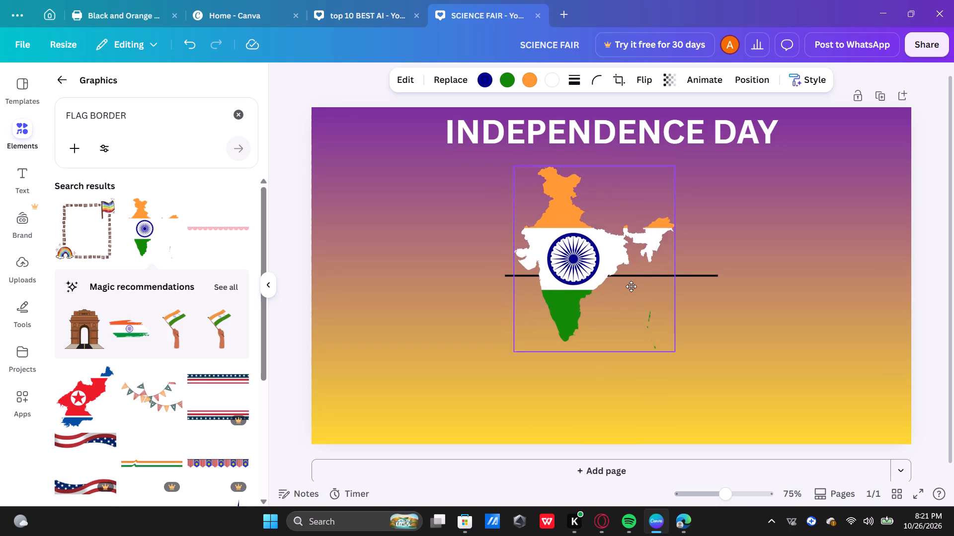
{"action": "left_click_drag", "start_coordinate": [631, 286], "coordinate": [631, 287]}
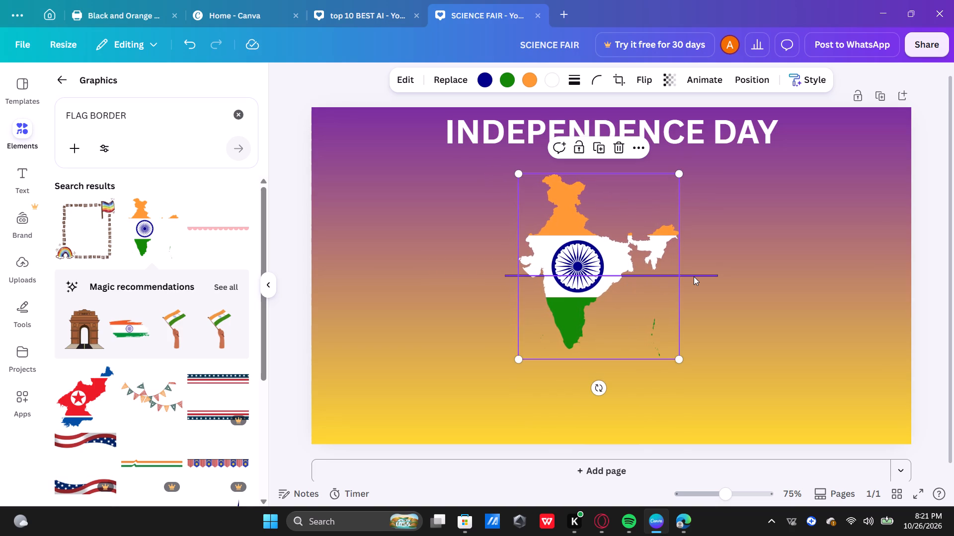
Delete the black horizontal line behind the India map.
{"action": "left_click", "coordinate": [694, 276]}
{"action": "left_click", "coordinate": [631, 255]}
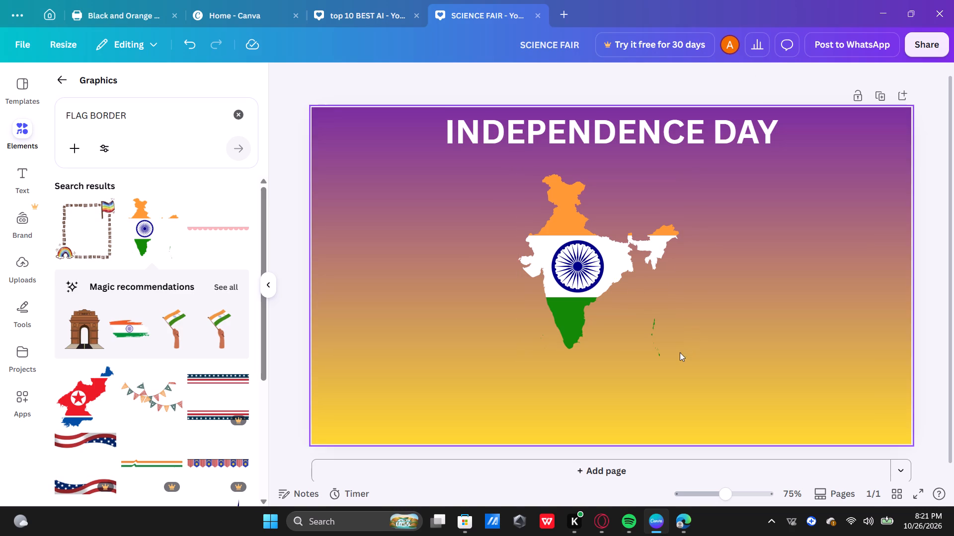
Enlarge the India map further from its lower corner and move it up to just below the heading.
{"action": "left_click", "coordinate": [613, 304]}
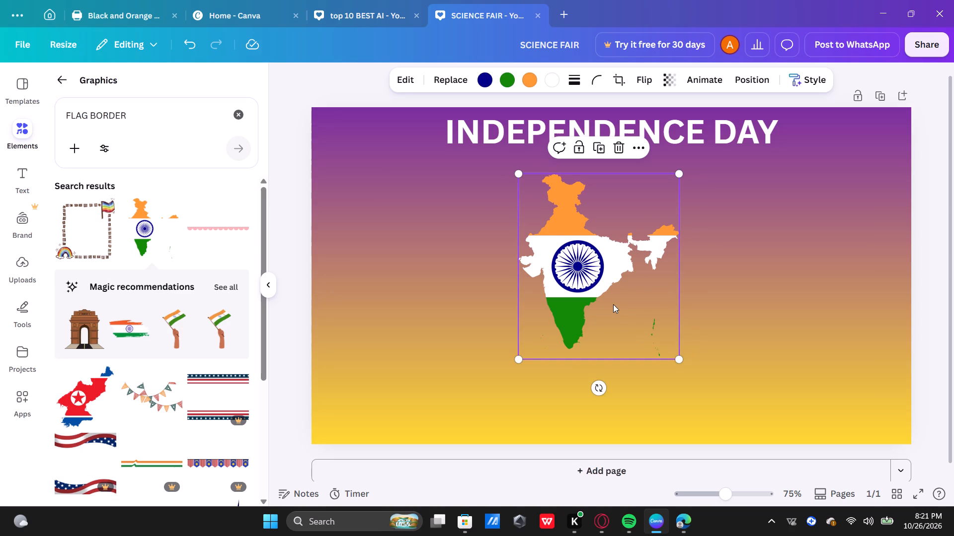
{"action": "left_click_drag", "start_coordinate": [683, 360], "coordinate": [700, 365]}
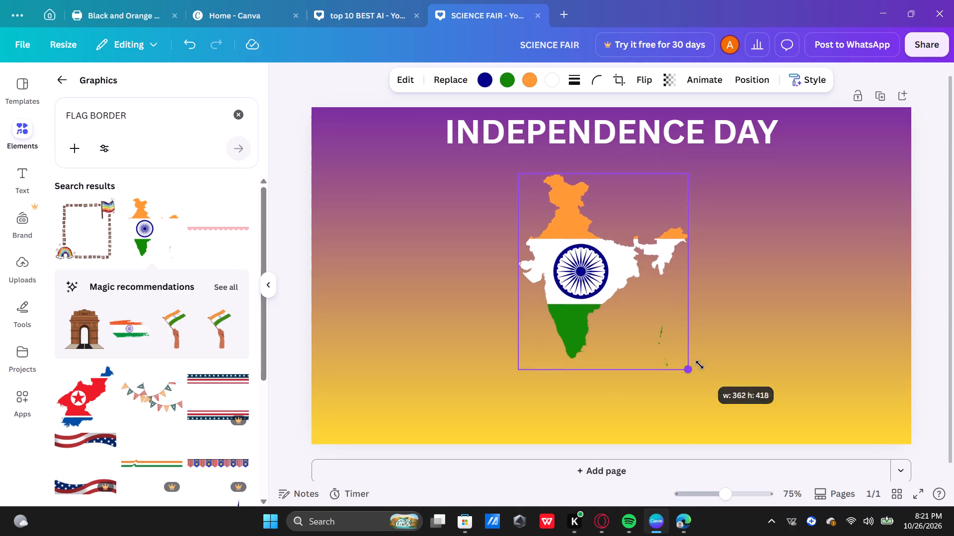
{"action": "left_click_drag", "start_coordinate": [700, 365], "coordinate": [770, 408]}
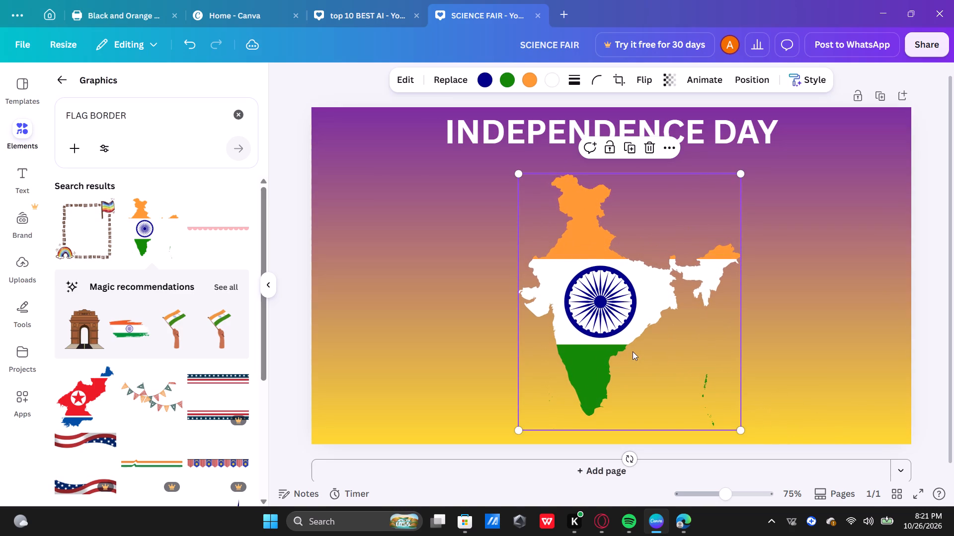
{"action": "left_click_drag", "start_coordinate": [633, 351], "coordinate": [605, 335]}
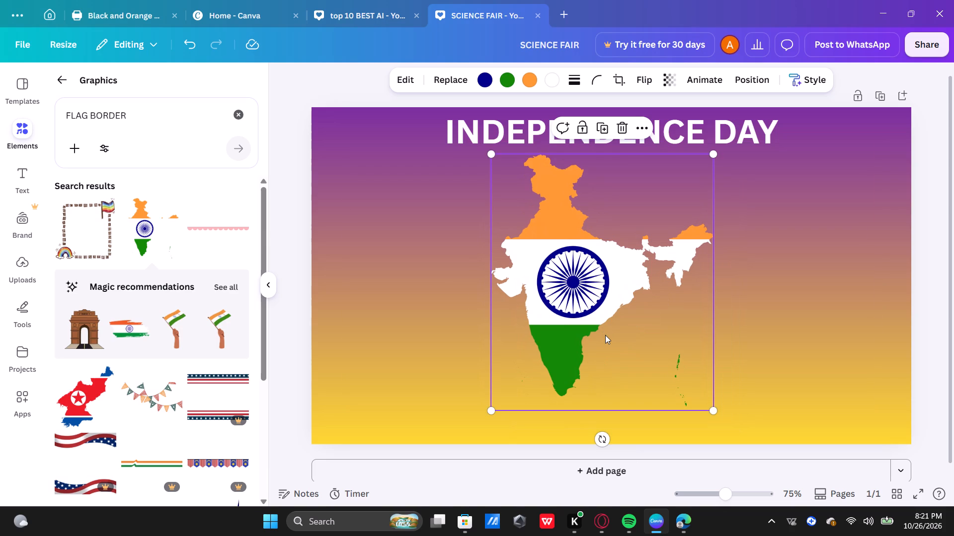
{"action": "left_click", "coordinate": [463, 292]}
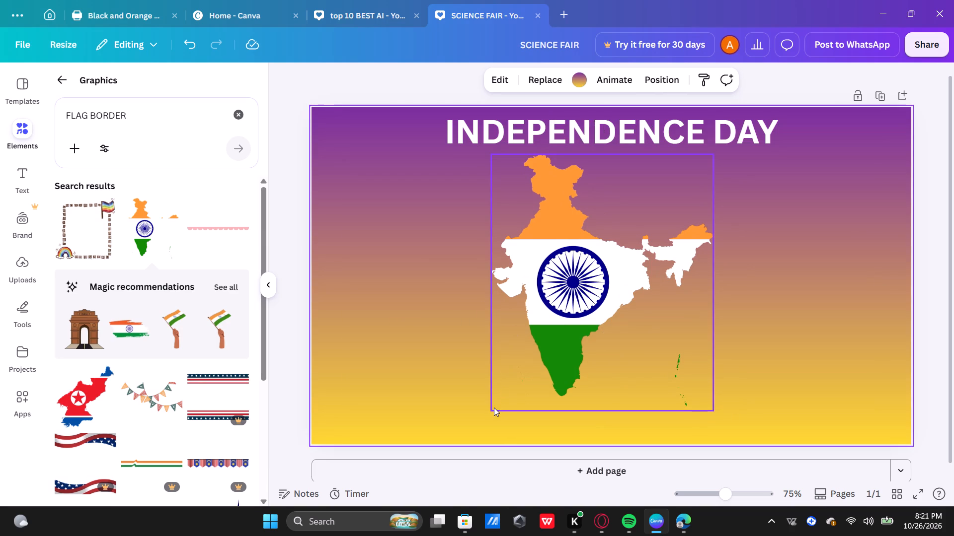
Reposition the India map and enlarge it to about 534 × 618, centring it beneath the "INDEPENDENCE DAY" heading.
{"action": "left_click_drag", "start_coordinate": [516, 381], "coordinate": [504, 396]}
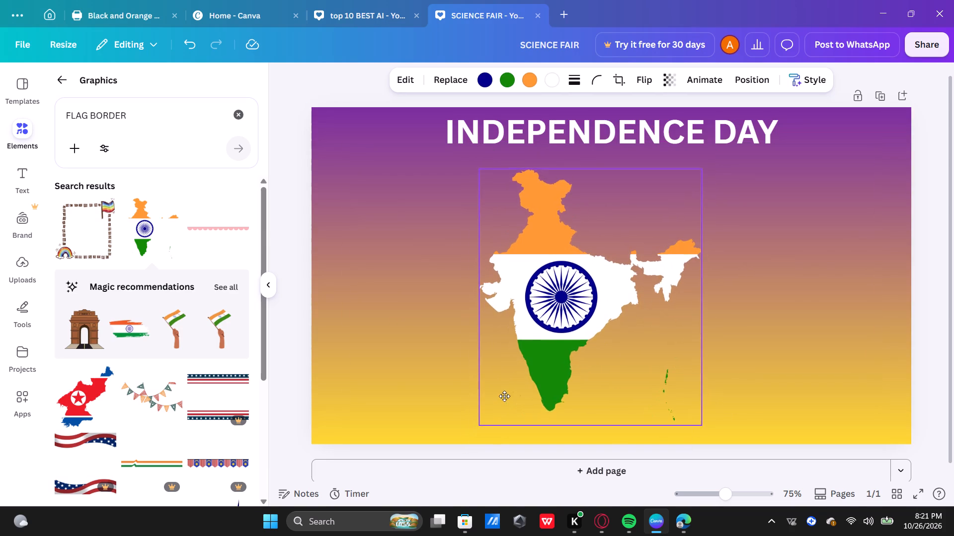
{"action": "left_click_drag", "start_coordinate": [504, 396], "coordinate": [510, 383]}
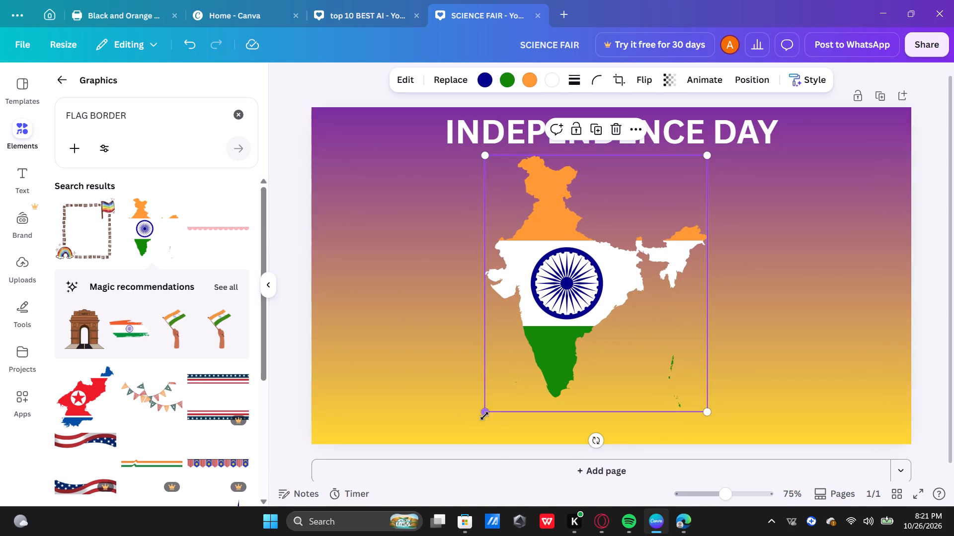
{"action": "left_click_drag", "start_coordinate": [484, 413], "coordinate": [471, 440]}
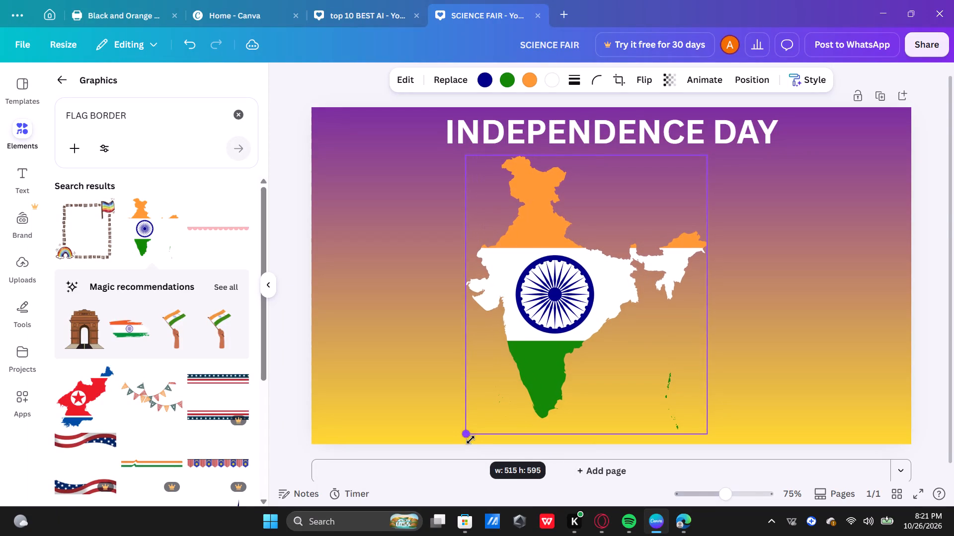
{"action": "left_click_drag", "start_coordinate": [471, 440], "coordinate": [464, 450]}
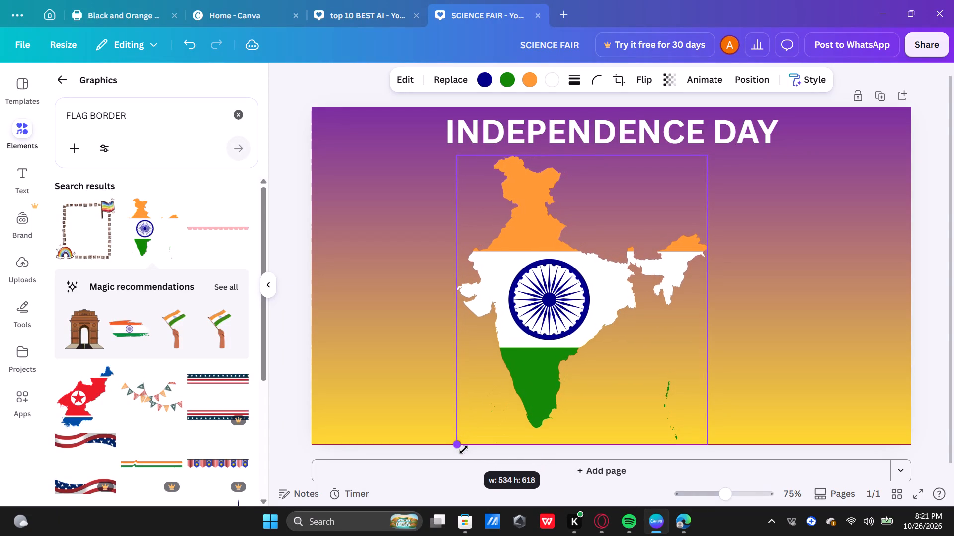
{"action": "left_click_drag", "start_coordinate": [464, 450], "coordinate": [464, 452]}
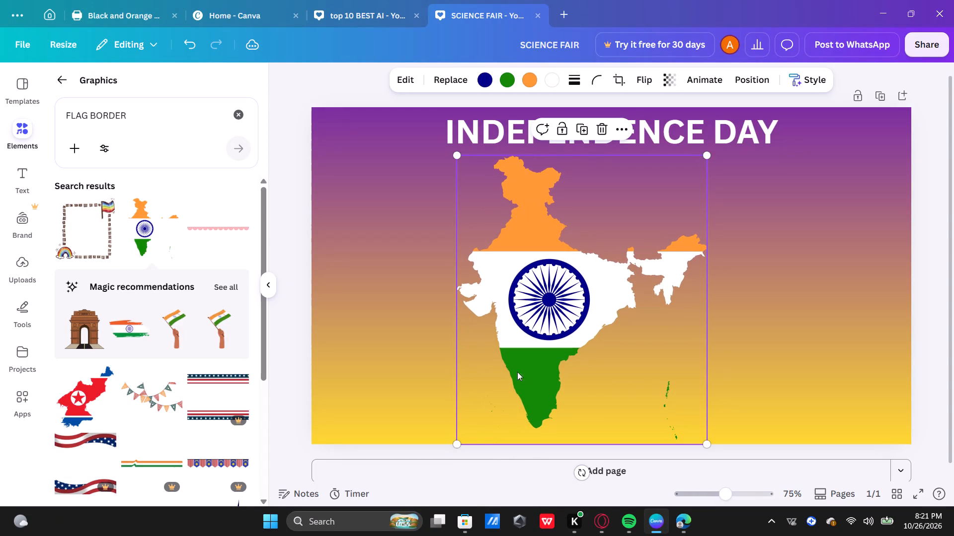
{"action": "left_click_drag", "start_coordinate": [548, 326], "coordinate": [577, 318]}
{"action": "left_click", "coordinate": [444, 317]}
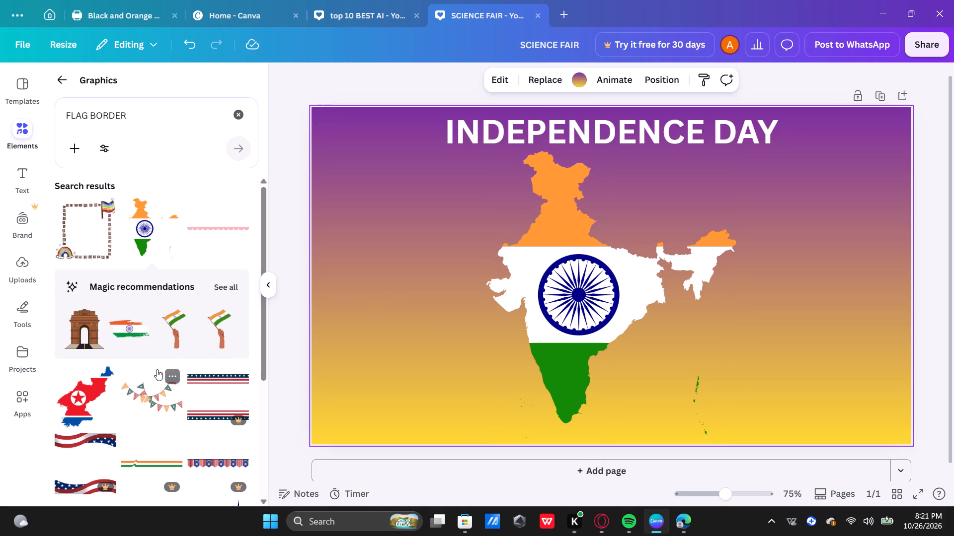
Add the recommended graphic of a hand waving an Indian flag, the first of the two hand versions.
{"action": "left_click", "coordinate": [171, 326]}
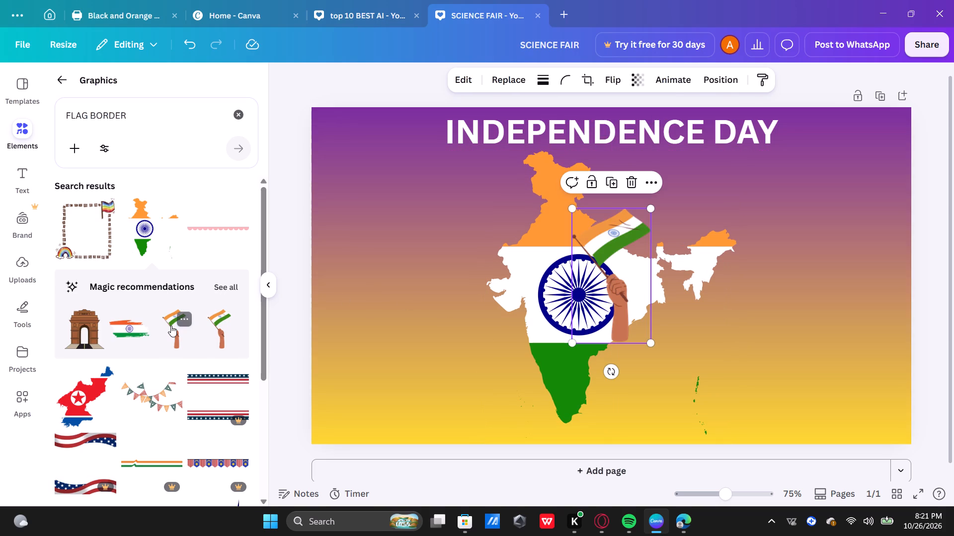
Move the hand waving the Indian flag into the upper-left corner of the thumbnail, flush with its edges.
{"action": "left_click_drag", "start_coordinate": [599, 240], "coordinate": [521, 237]}
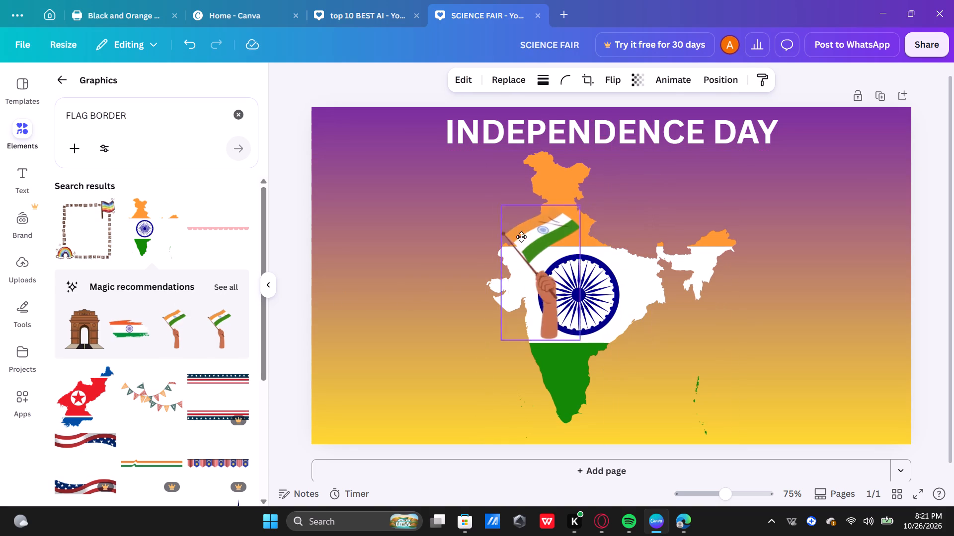
{"action": "left_click_drag", "start_coordinate": [521, 237], "coordinate": [346, 144]}
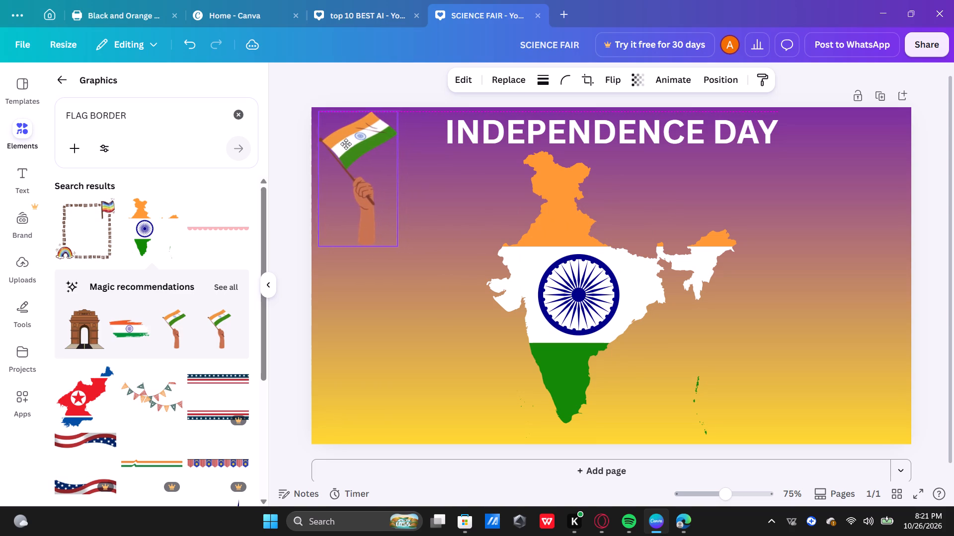
{"action": "left_click_drag", "start_coordinate": [346, 144], "coordinate": [340, 140]}
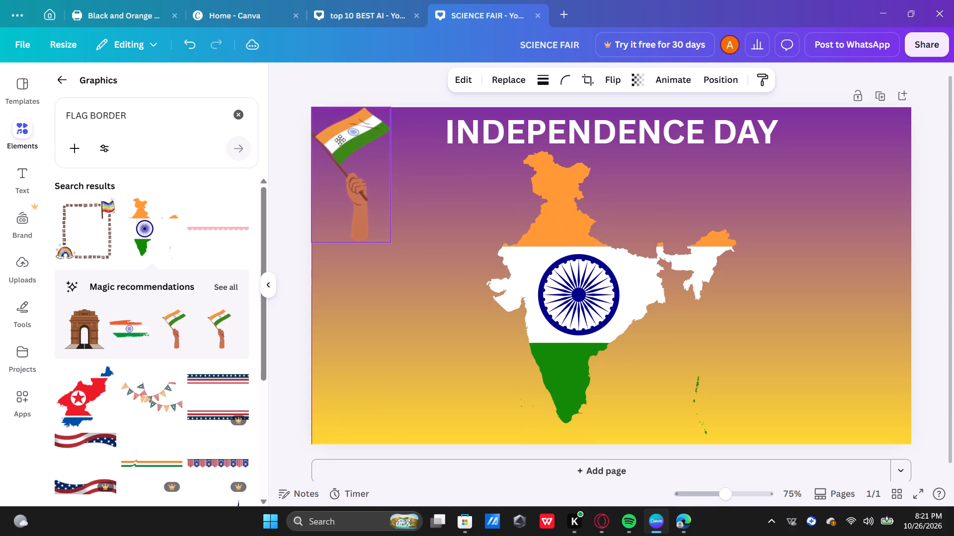
{"action": "left_click_drag", "start_coordinate": [340, 140], "coordinate": [340, 139]}
{"action": "left_click", "coordinate": [372, 315]}
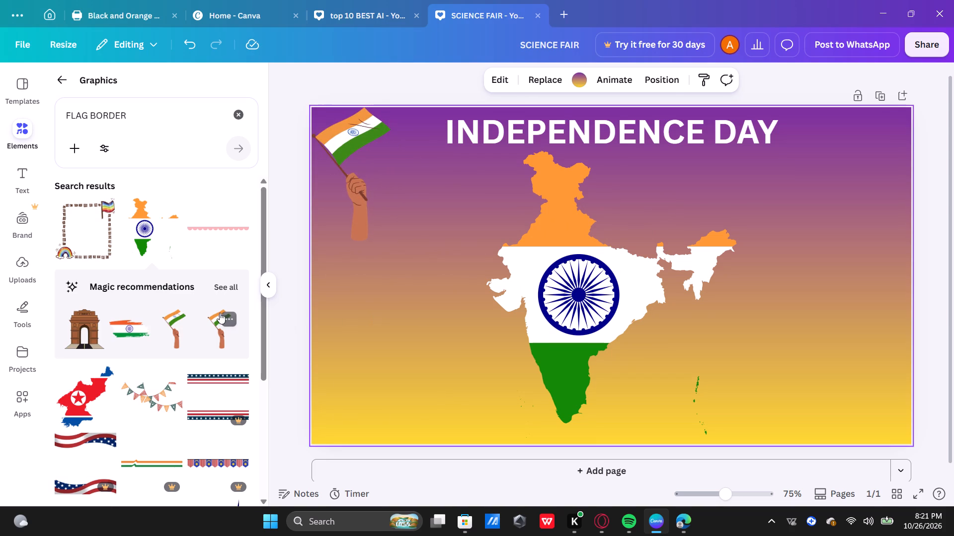
Add the second recommended hand-with-Indian-flag graphic and place it in the thumbnail's lower-left corner, aligned under the first hand.
{"action": "left_click", "coordinate": [218, 342]}
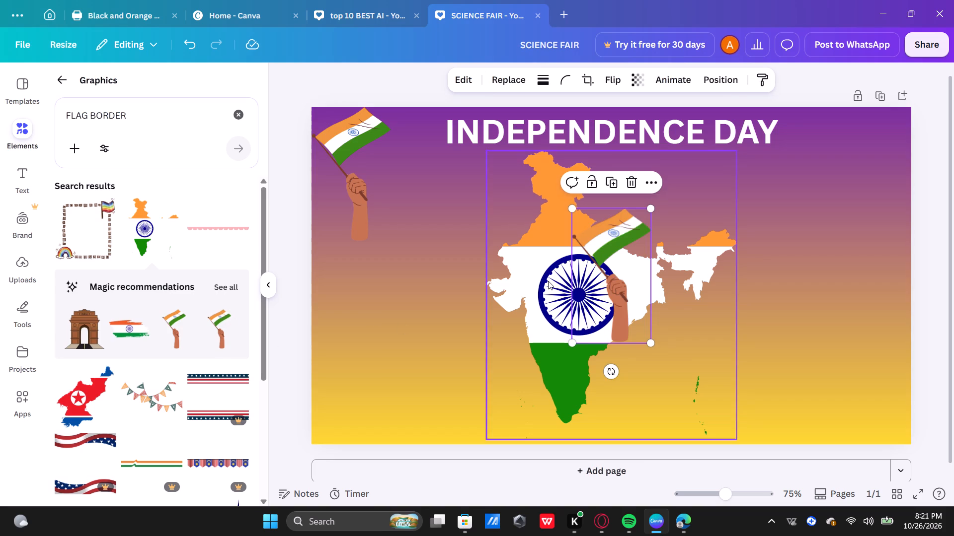
{"action": "left_click_drag", "start_coordinate": [625, 251], "coordinate": [448, 328]}
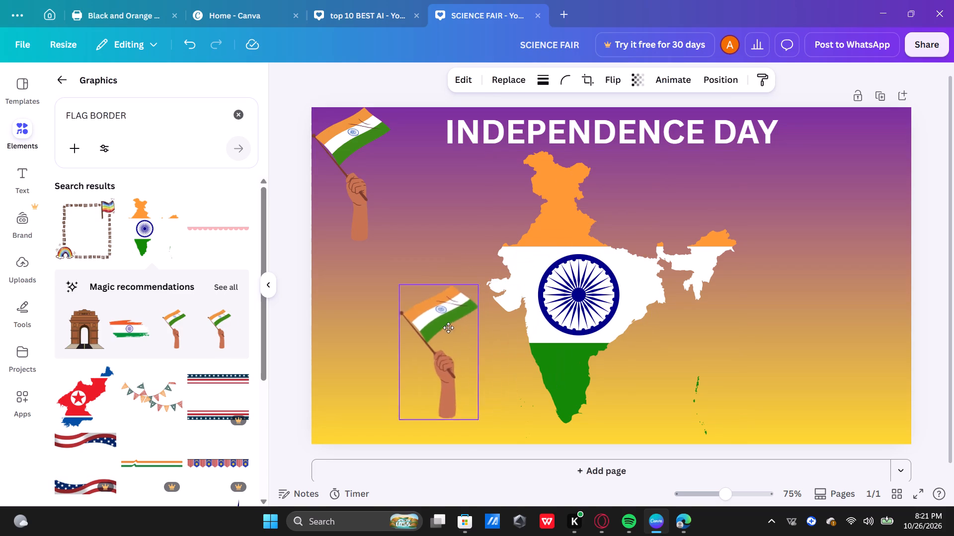
{"action": "left_click_drag", "start_coordinate": [448, 328], "coordinate": [368, 344]}
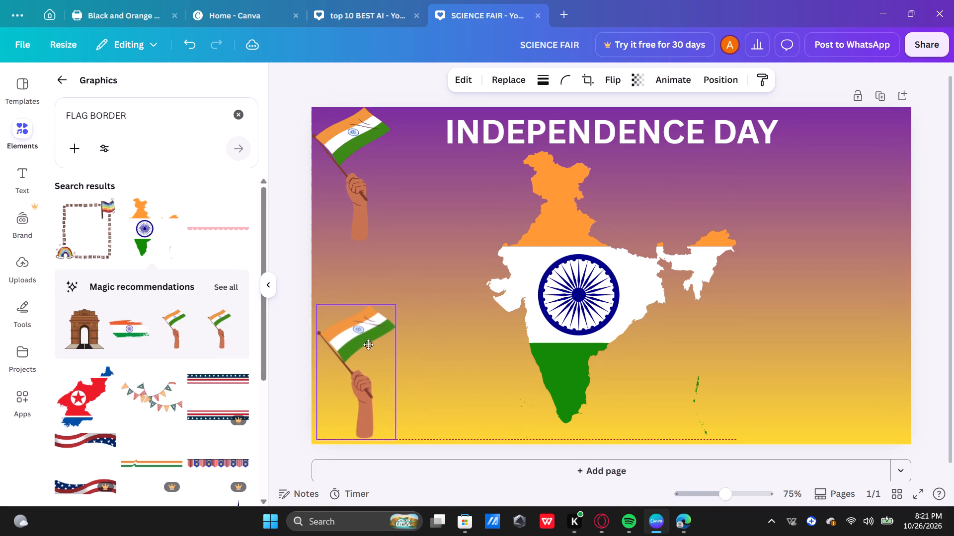
{"action": "left_click_drag", "start_coordinate": [368, 344], "coordinate": [367, 351]}
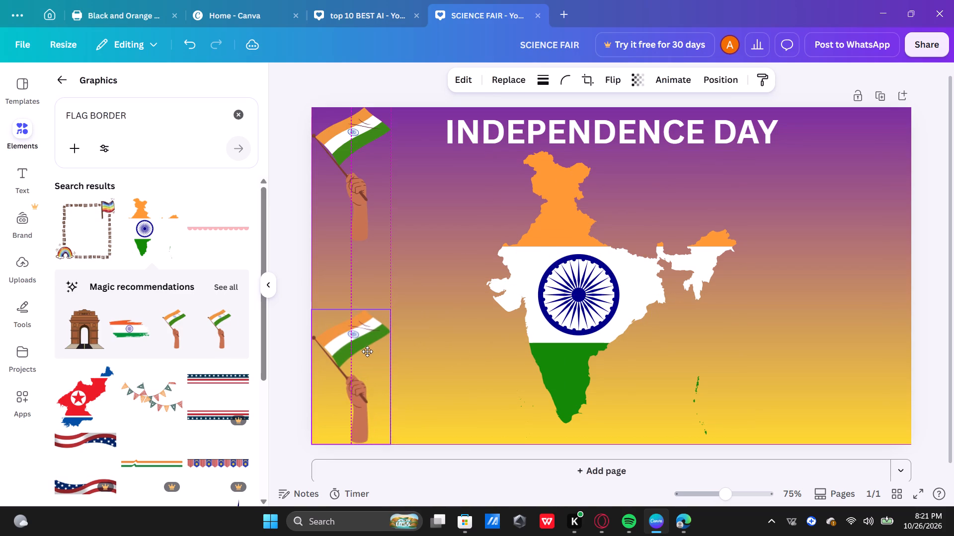
{"action": "left_click_drag", "start_coordinate": [367, 351], "coordinate": [367, 351]}
{"action": "left_click", "coordinate": [435, 319]}
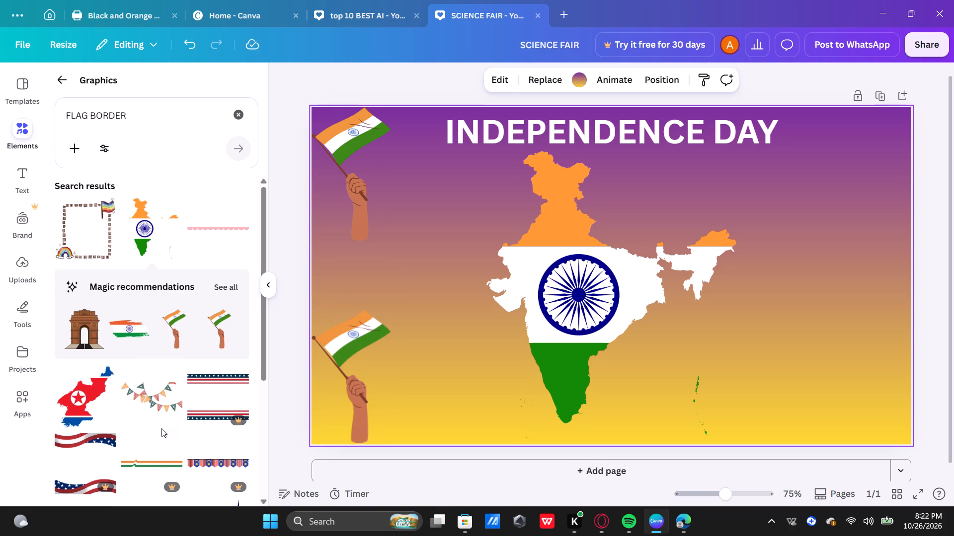
Look through the "FLAG BORDER" graphics results for further decorations that suit the Independence Day thumbnail.
{"action": "scroll", "coordinate": [161, 428], "scroll_direction": "down", "scroll_amount": 5}
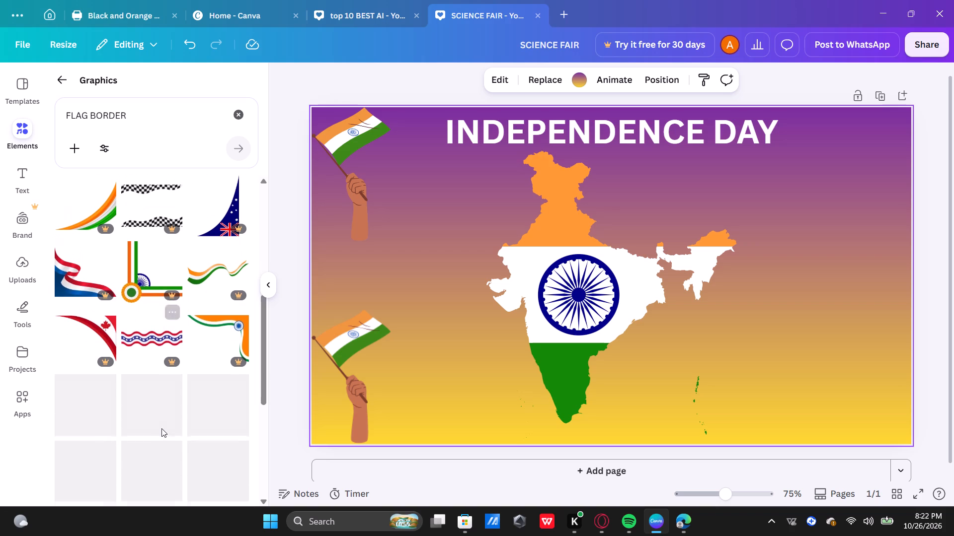
{"action": "scroll", "coordinate": [161, 428], "scroll_direction": "down", "scroll_amount": 1}
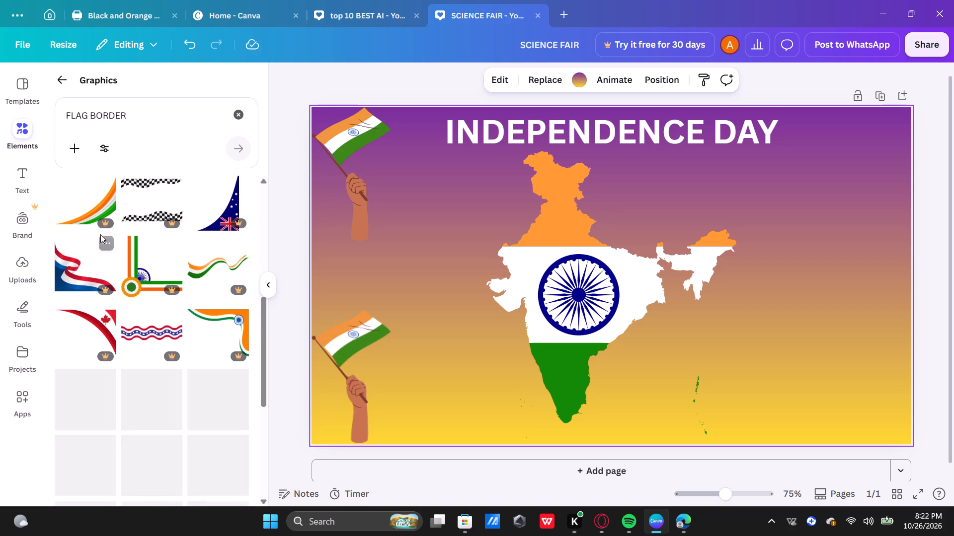
{"action": "scroll", "coordinate": [101, 237], "scroll_direction": "down", "scroll_amount": 1}
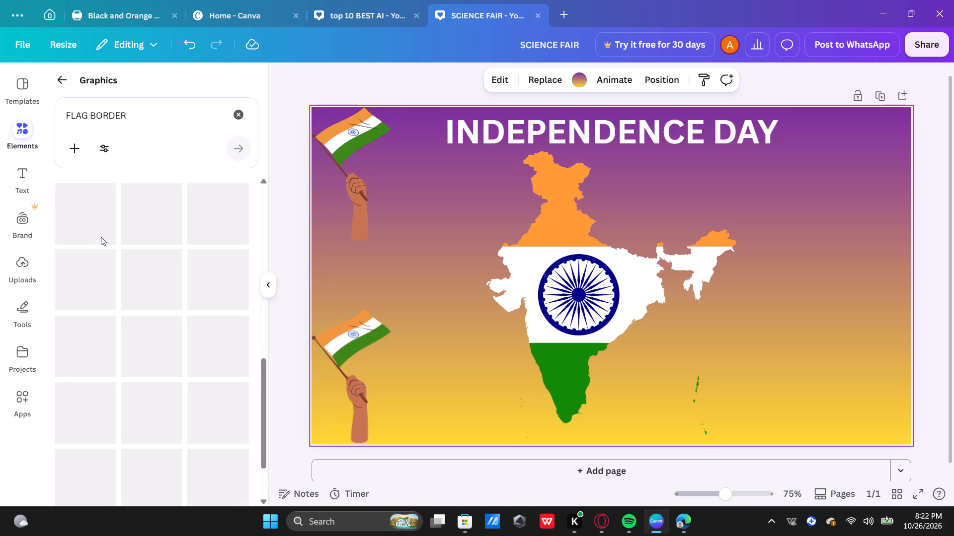
{"action": "scroll", "coordinate": [101, 237], "scroll_direction": "up", "scroll_amount": 4}
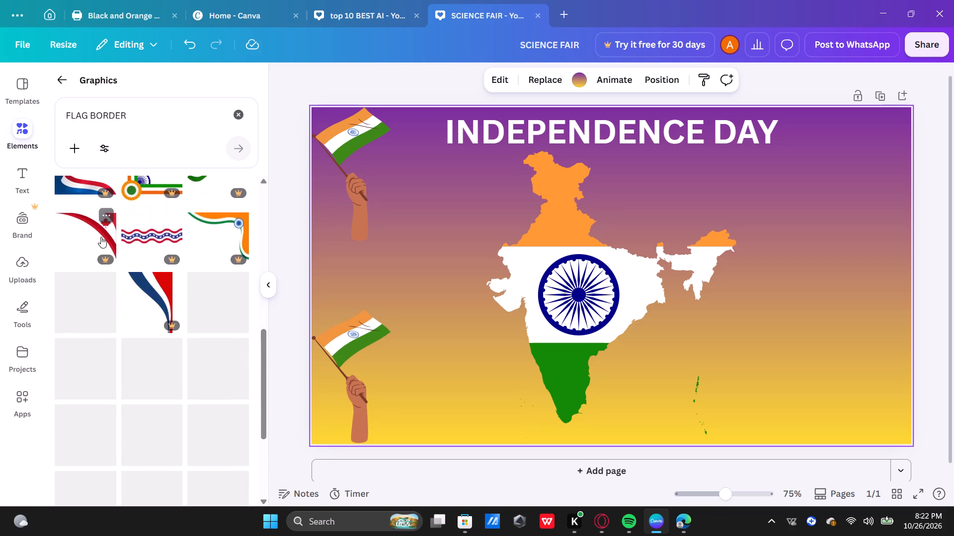
{"action": "scroll", "coordinate": [101, 237], "scroll_direction": "up", "scroll_amount": 2}
{"action": "scroll", "coordinate": [101, 237], "scroll_direction": "down", "scroll_amount": 6}
{"action": "scroll", "coordinate": [101, 237], "scroll_direction": "up", "scroll_amount": 6}
{"action": "scroll", "coordinate": [101, 237], "scroll_direction": "down", "scroll_amount": 1}
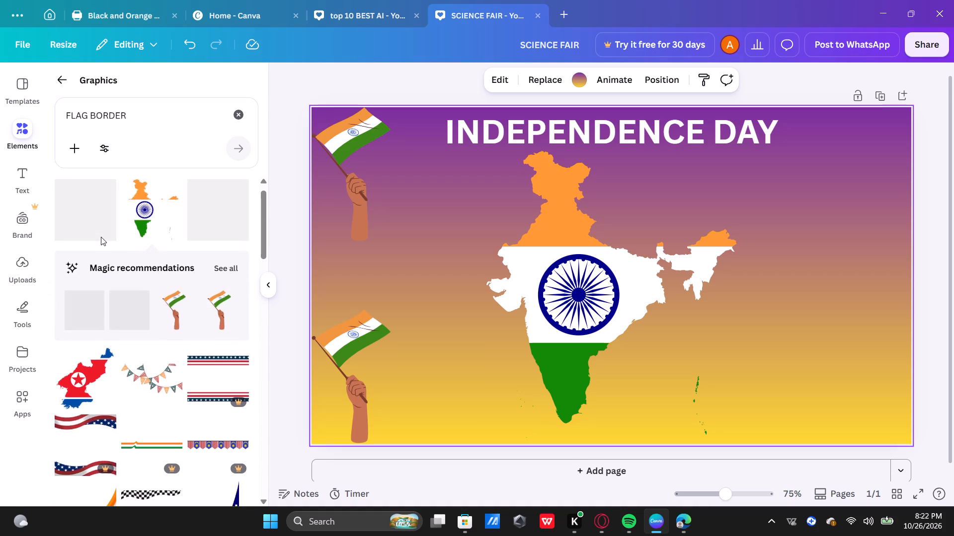
{"action": "scroll", "coordinate": [101, 237], "scroll_direction": "down", "scroll_amount": 1}
{"action": "scroll", "coordinate": [101, 237], "scroll_direction": "up", "scroll_amount": 4}
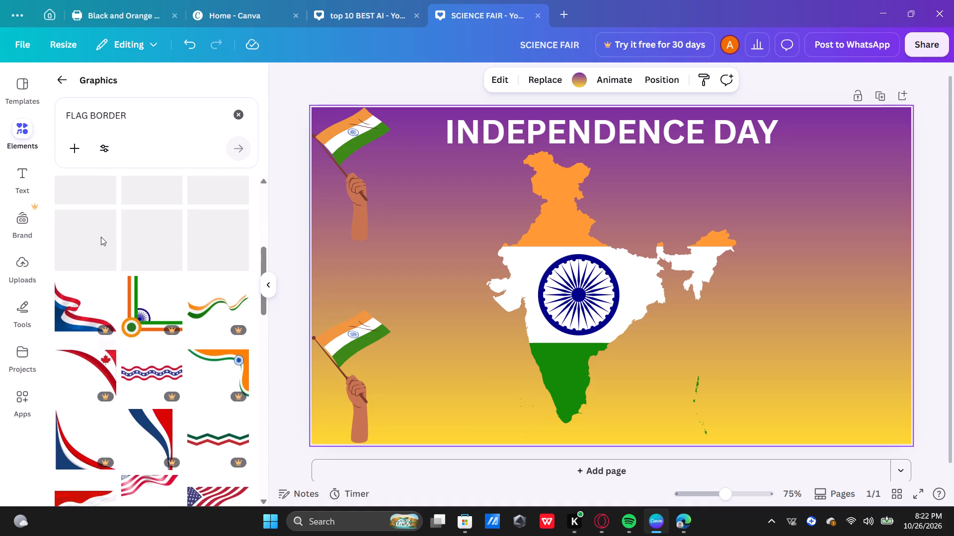
{"action": "scroll", "coordinate": [101, 237], "scroll_direction": "up", "scroll_amount": 3}
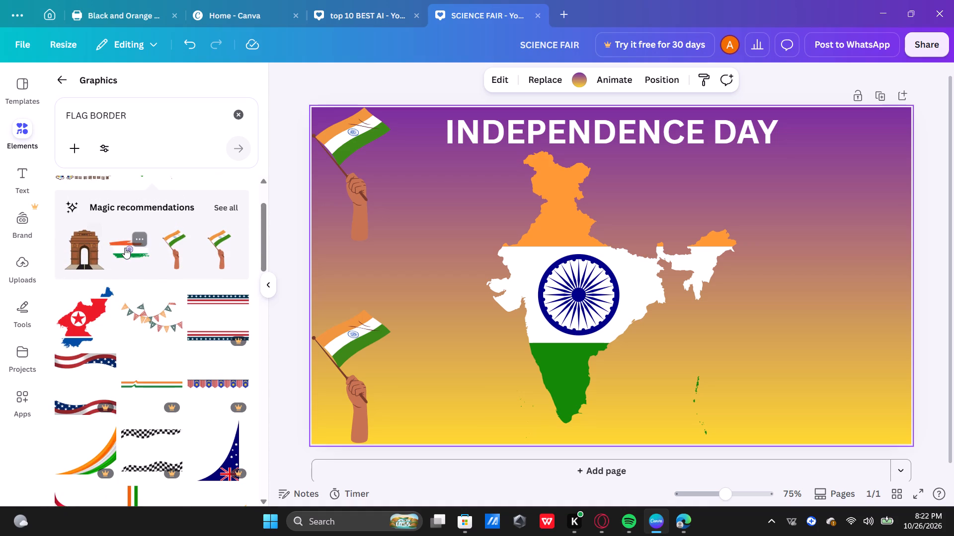
{"action": "scroll", "coordinate": [131, 344], "scroll_direction": "down", "scroll_amount": 7}
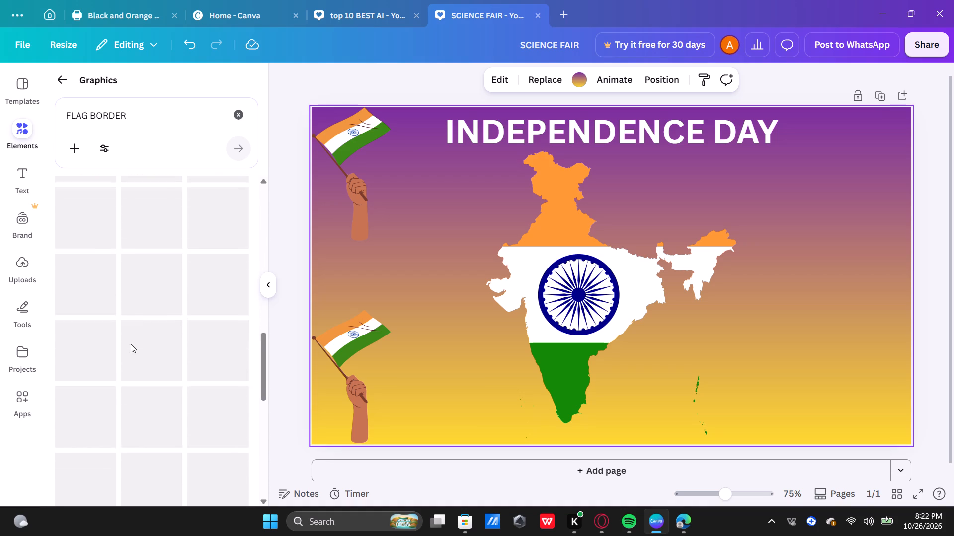
{"action": "scroll", "coordinate": [131, 344], "scroll_direction": "down", "scroll_amount": 3}
{"action": "scroll", "coordinate": [131, 344], "scroll_direction": "up", "scroll_amount": 1}
{"action": "scroll", "coordinate": [131, 344], "scroll_direction": "down", "scroll_amount": 2}
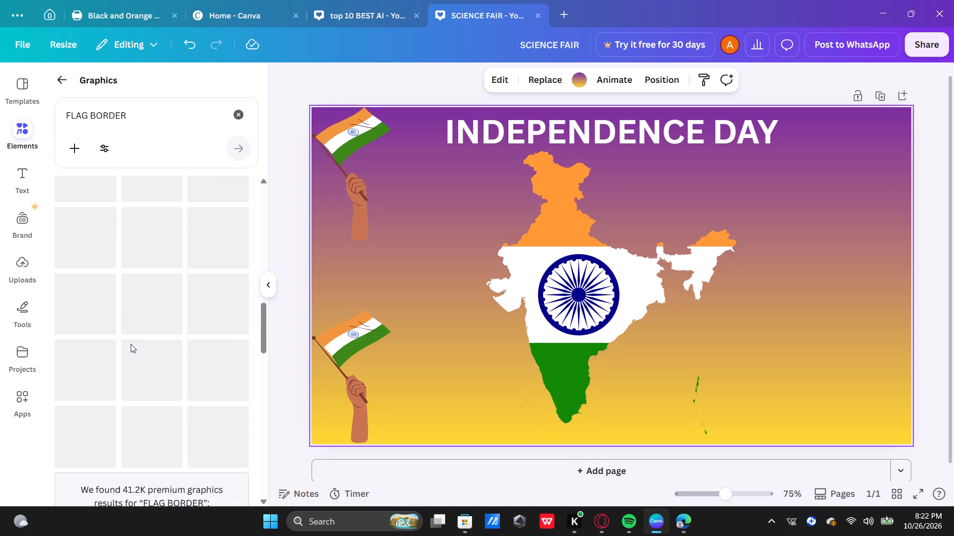
{"action": "scroll", "coordinate": [131, 344], "scroll_direction": "down", "scroll_amount": 1}
{"action": "scroll", "coordinate": [131, 344], "scroll_direction": "up", "scroll_amount": 6}
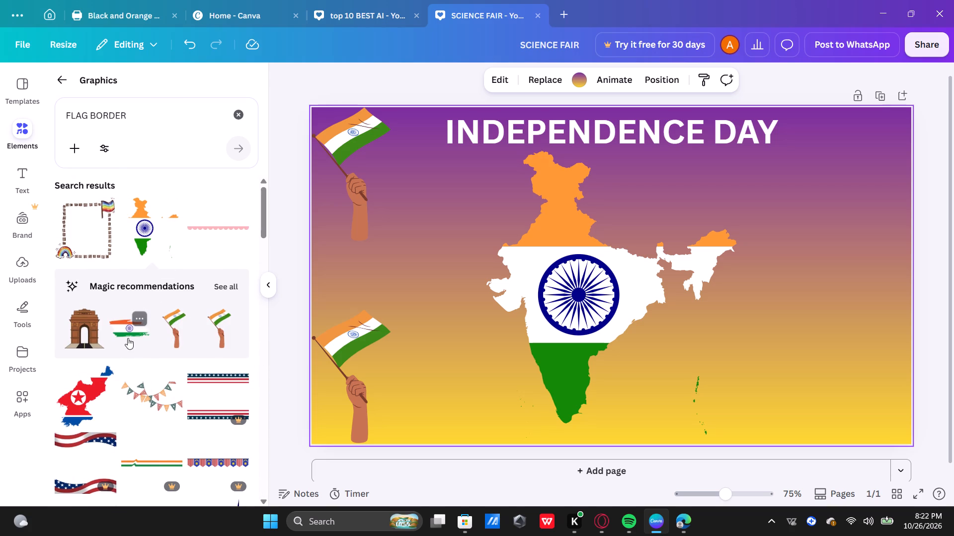
Add the recommended India Gate graphic and place it in the thumbnail's lower-right corner, flush with the bottom and right edges.
{"action": "left_click", "coordinate": [93, 331]}
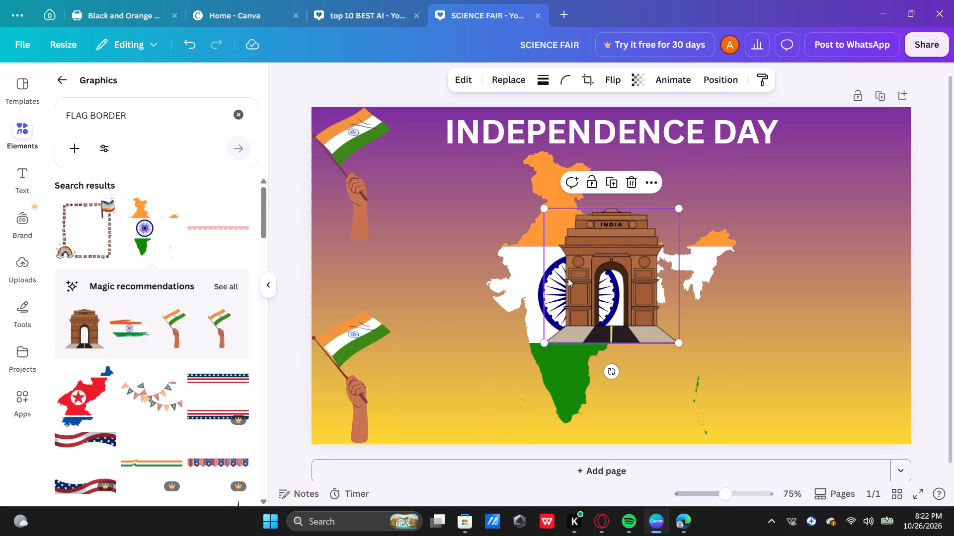
{"action": "left_click_drag", "start_coordinate": [568, 278], "coordinate": [750, 339]}
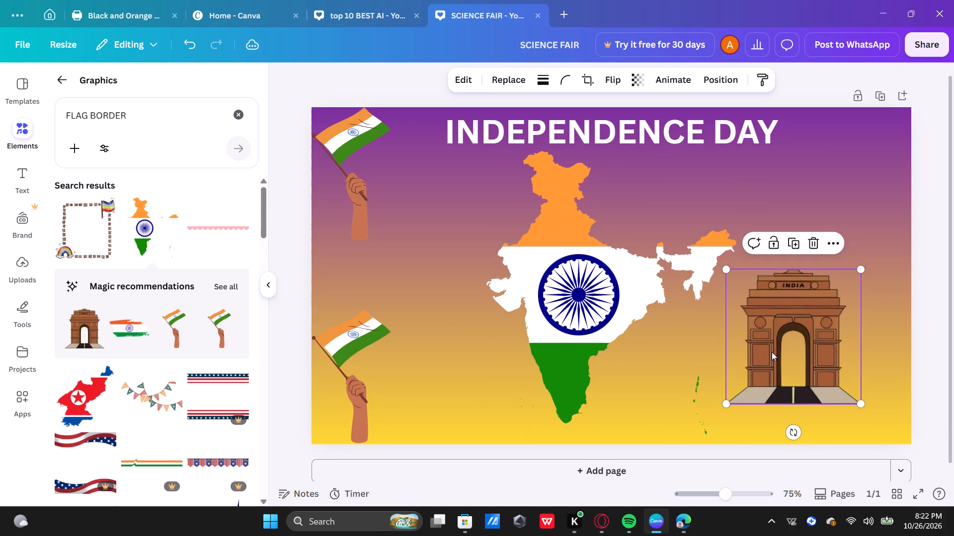
{"action": "left_click_drag", "start_coordinate": [771, 351], "coordinate": [814, 382]}
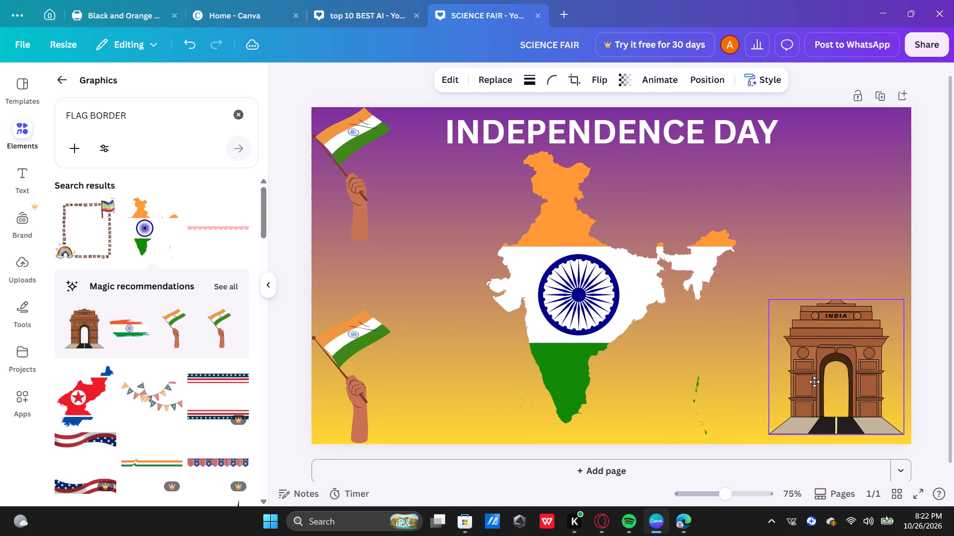
{"action": "left_click_drag", "start_coordinate": [814, 382], "coordinate": [823, 386]}
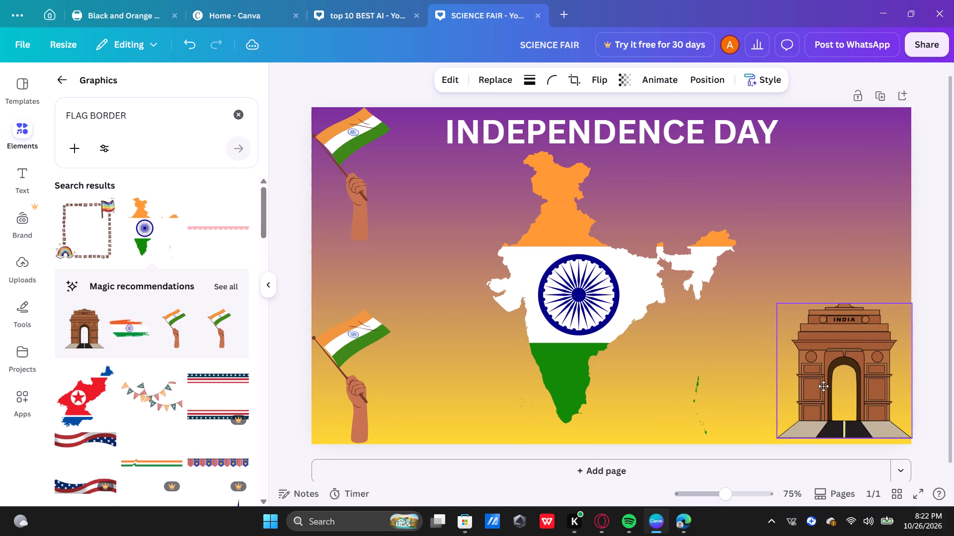
{"action": "left_click_drag", "start_coordinate": [823, 386], "coordinate": [819, 386]}
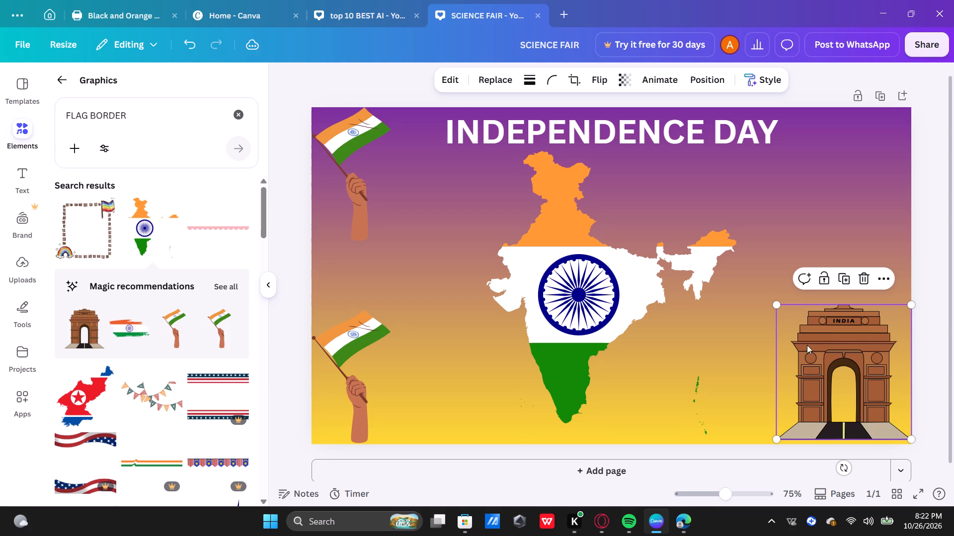
{"action": "left_click_drag", "start_coordinate": [809, 348], "coordinate": [809, 353]}
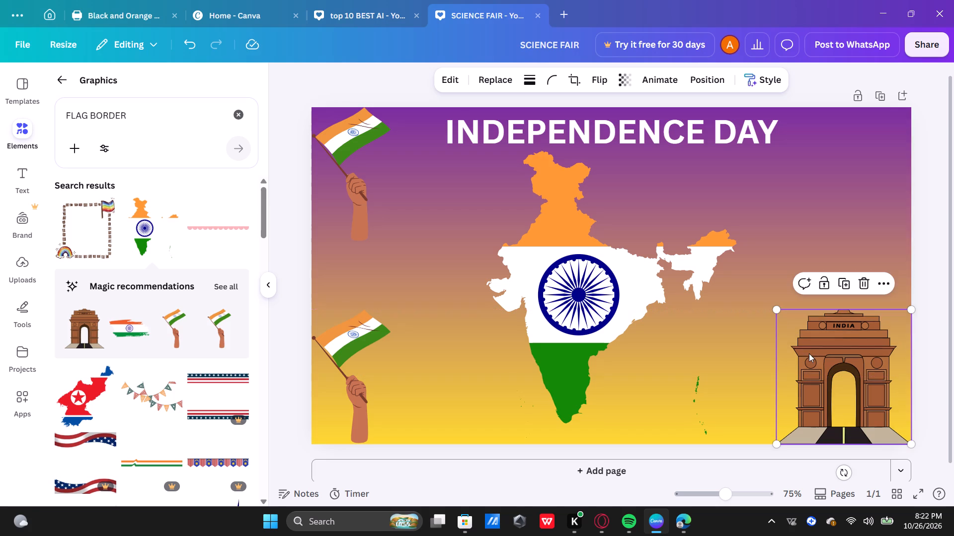
{"action": "left_click", "coordinate": [795, 234]}
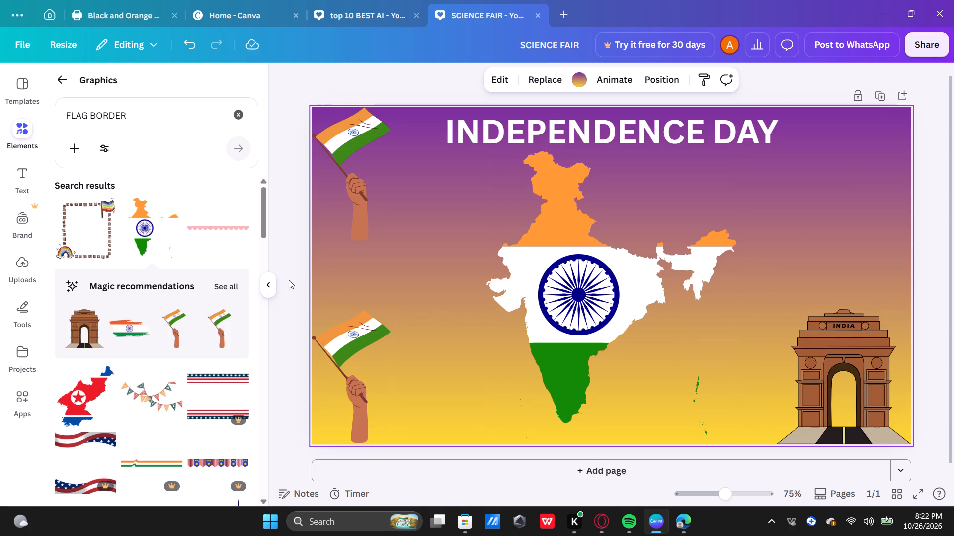
Add the recommended brush-stroke Indian flag graphic and place it in the thumbnail's upper-right corner, over the end of the heading.
{"action": "left_click_drag", "start_coordinate": [135, 332], "coordinate": [315, 330]}
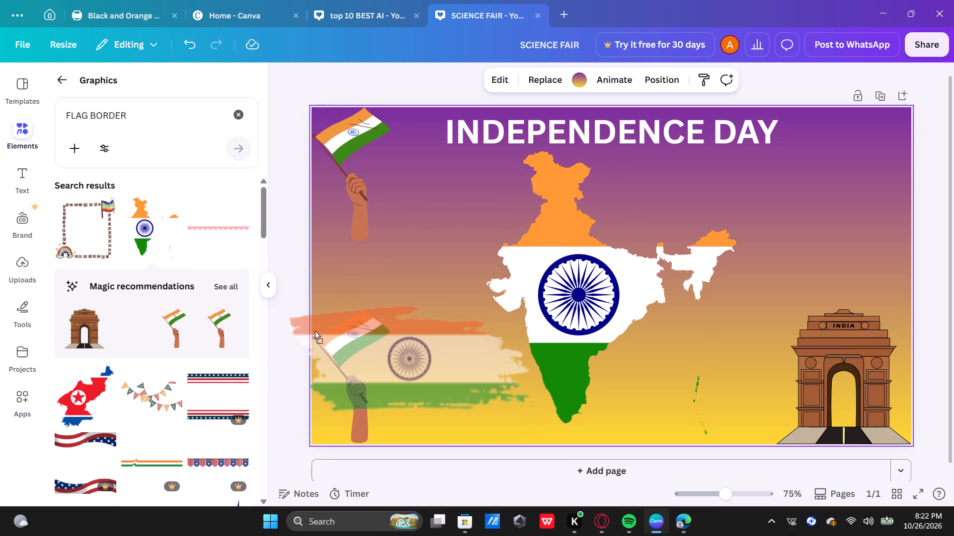
{"action": "left_click_drag", "start_coordinate": [315, 330], "coordinate": [517, 232]}
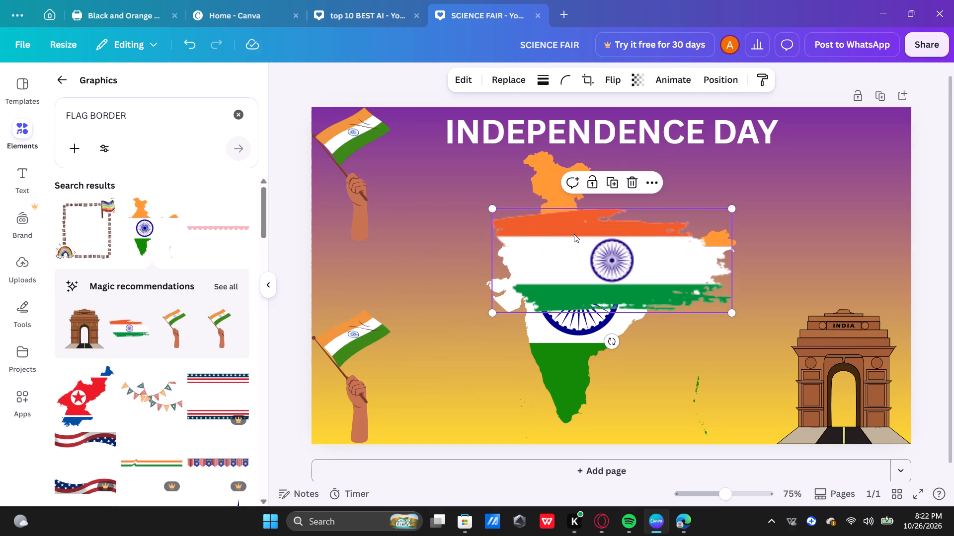
{"action": "left_click_drag", "start_coordinate": [574, 234], "coordinate": [819, 141]}
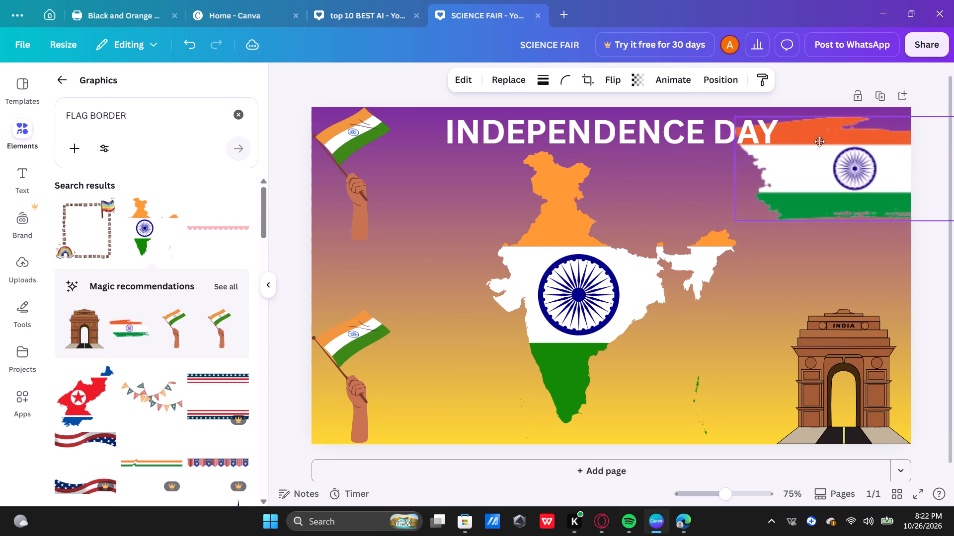
{"action": "left_click_drag", "start_coordinate": [819, 141], "coordinate": [756, 131]}
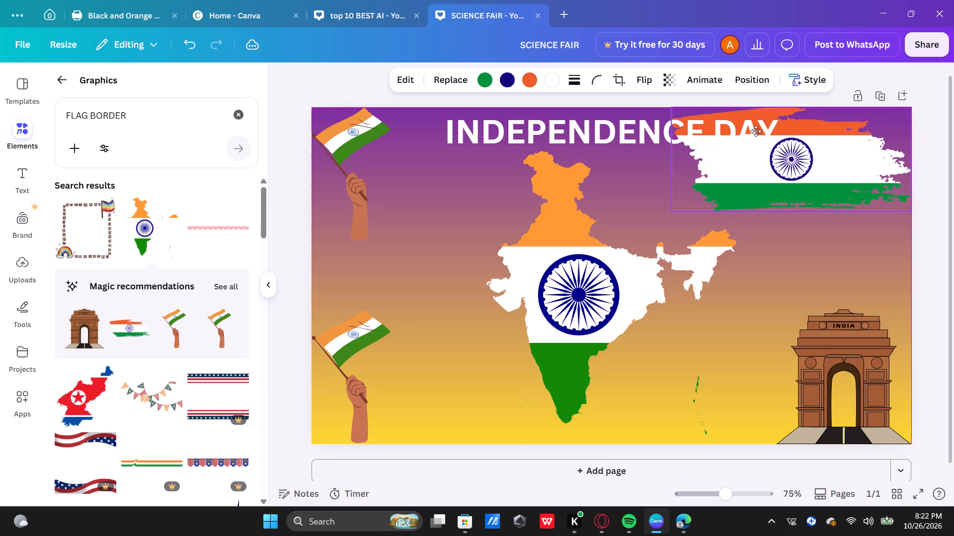
{"action": "left_click_drag", "start_coordinate": [756, 131], "coordinate": [755, 131]}
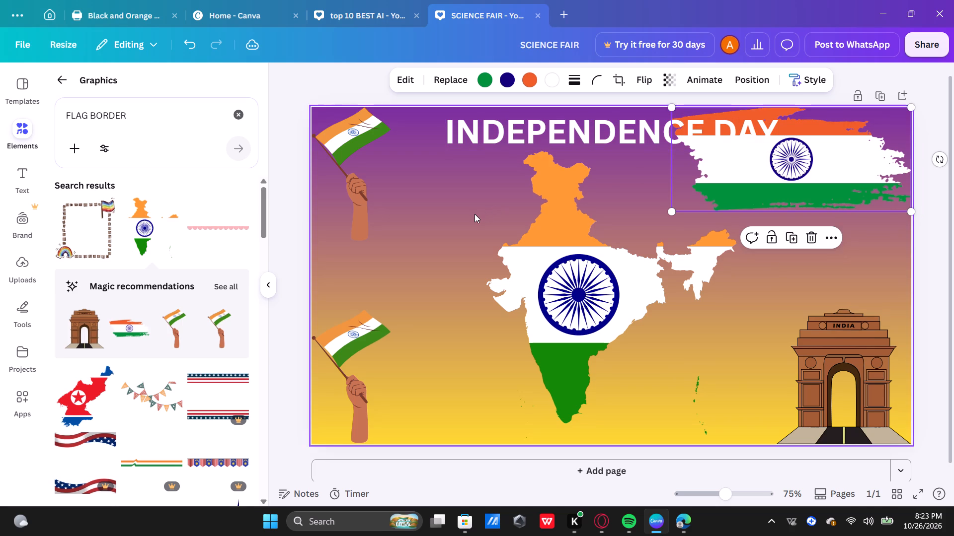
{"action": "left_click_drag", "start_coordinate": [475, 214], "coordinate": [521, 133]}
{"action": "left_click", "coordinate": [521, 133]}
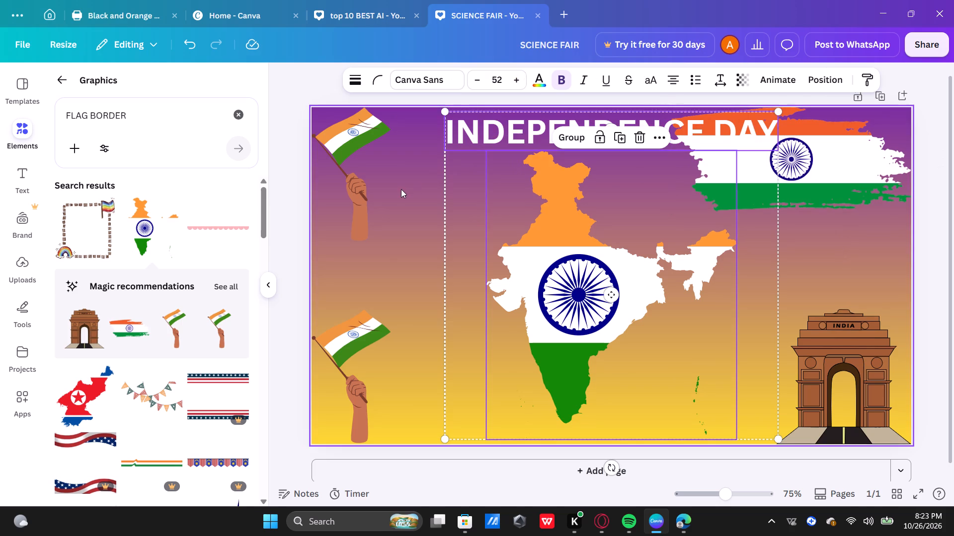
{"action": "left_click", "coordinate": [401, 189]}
Recolour the "INDEPENDENCE DAY" heading with the default black-to-gold gradient.
{"action": "left_click", "coordinate": [494, 138]}
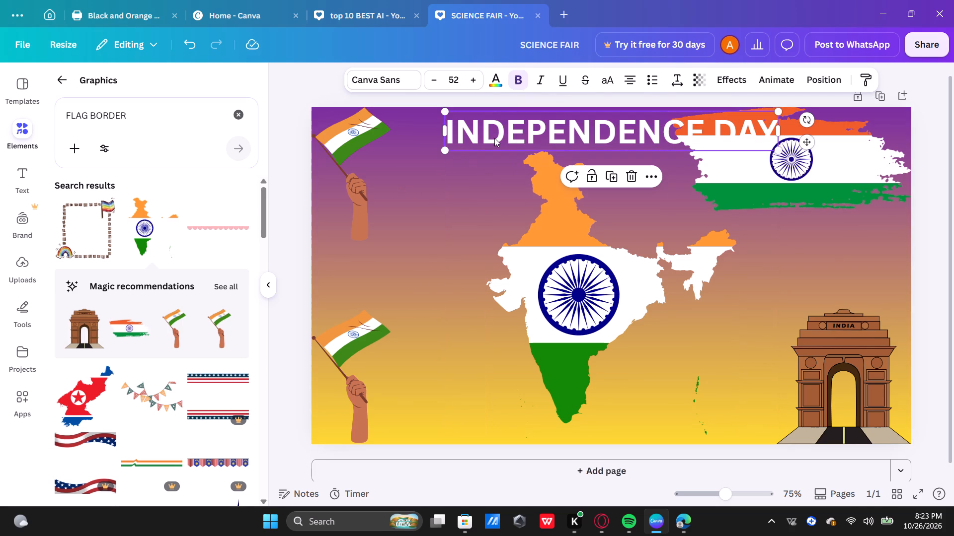
{"action": "left_click", "coordinate": [500, 78]}
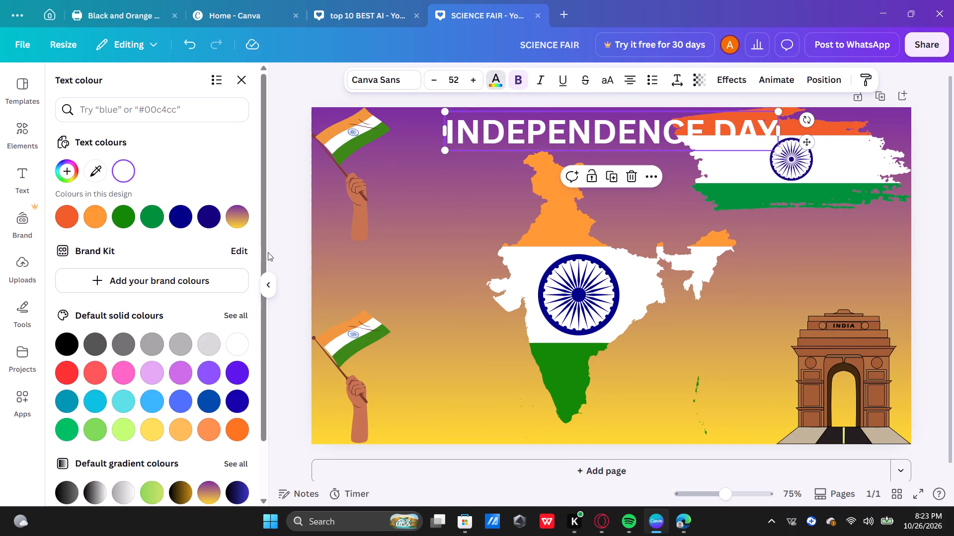
{"action": "scroll", "coordinate": [139, 357], "scroll_direction": "down", "scroll_amount": 5}
{"action": "left_click", "coordinate": [176, 428]}
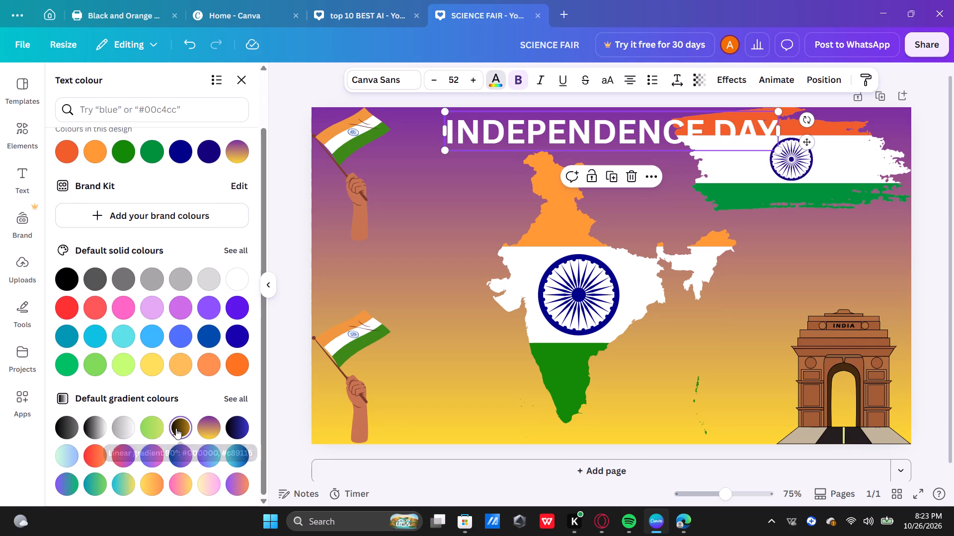
Recolour the "INDEPENDENCE DAY" heading with the default black-to-blue gradient.
{"action": "left_click", "coordinate": [236, 438]}
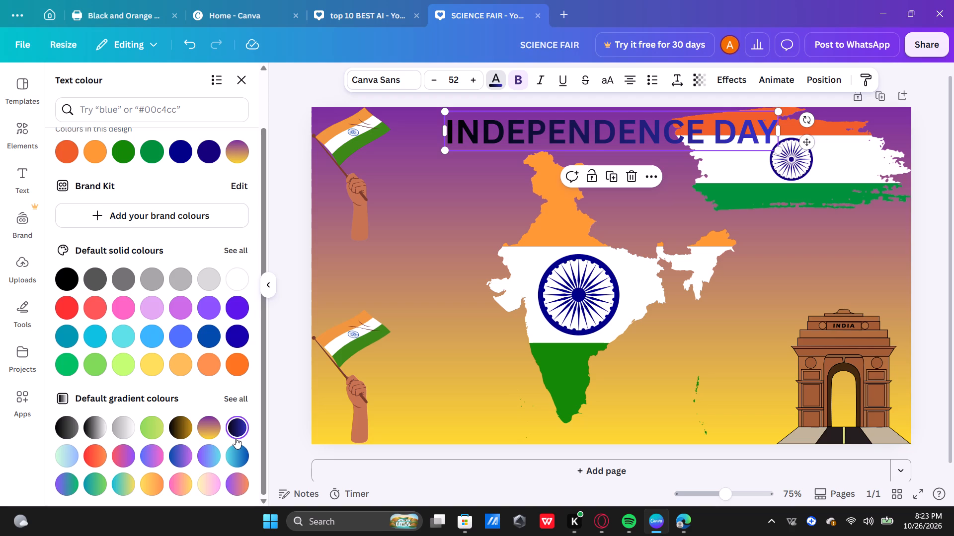
{"action": "left_click", "coordinate": [297, 218]}
Replace the "FLAG BORDER" graphics search with a search for "TEXT ON INDEPENDENCE DAY".
{"action": "scroll", "coordinate": [172, 295], "scroll_direction": "down", "scroll_amount": 3}
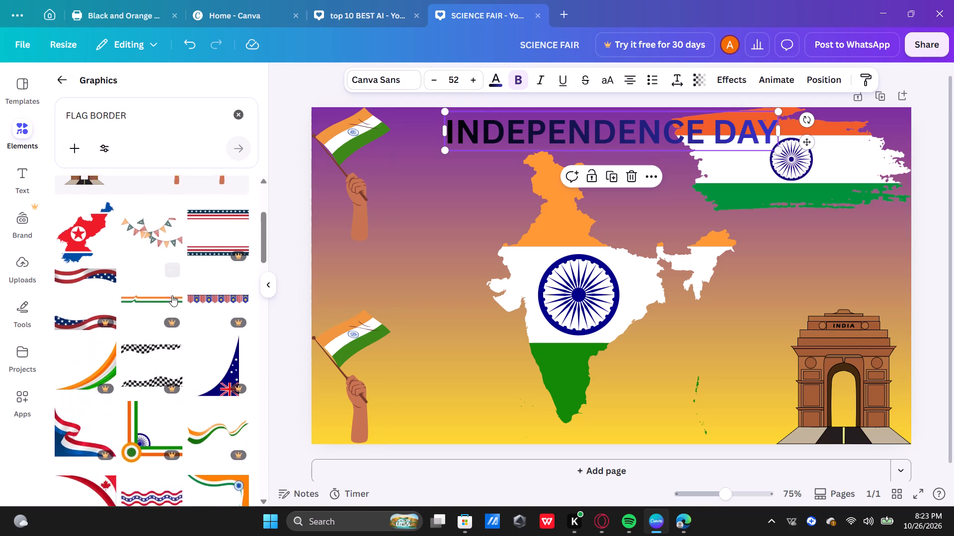
{"action": "scroll", "coordinate": [172, 295], "scroll_direction": "down", "scroll_amount": 4}
{"action": "scroll", "coordinate": [172, 295], "scroll_direction": "up", "scroll_amount": 1}
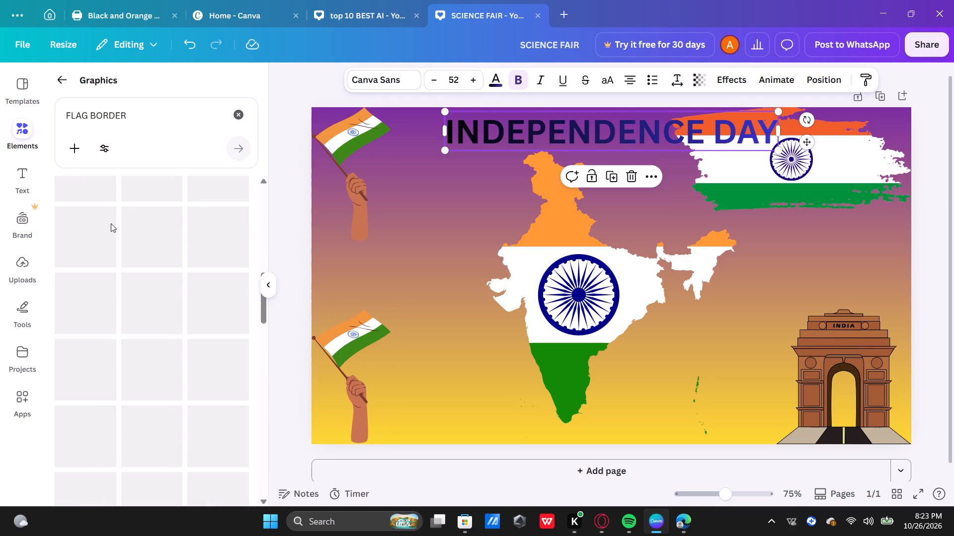
{"action": "left_click", "coordinate": [142, 117]}
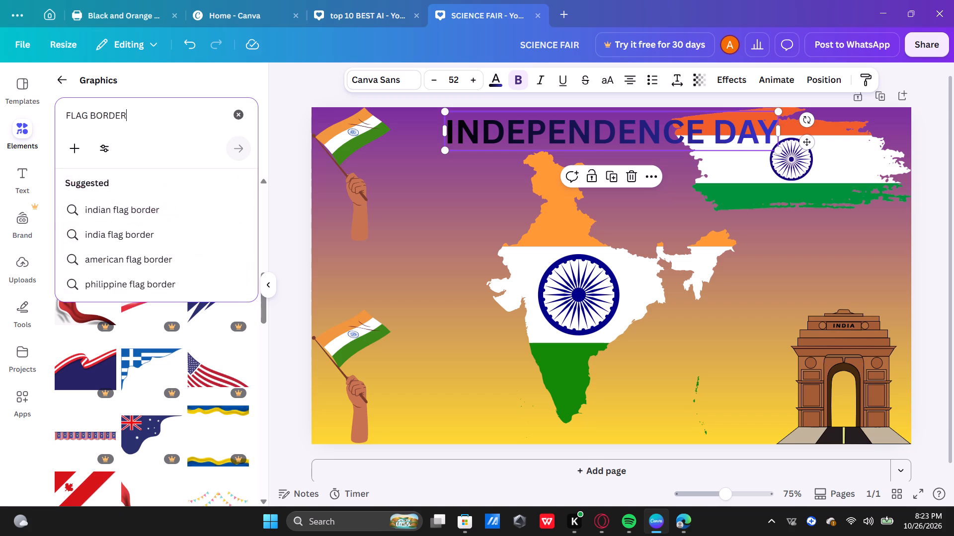
{"action": "key", "text": "BackSpace"}
{"action": "key", "text": "BackSpace"}
{"action": "key", "text": "BackSpace"}
{"action": "key", "text": "BackSpace"}
{"action": "key", "text": "BackSpace"}
{"action": "key", "text": "BackSpace"}
{"action": "key", "text": "BackSpace"}
{"action": "key", "text": "BackSpace"}
{"action": "key", "text": "BackSpace"}
{"action": "key", "text": "BackSpace"}
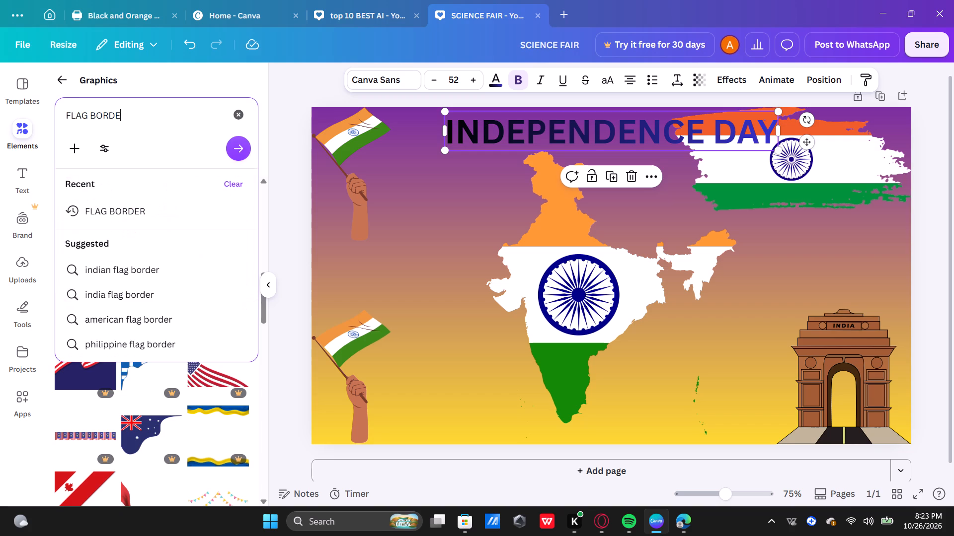
{"action": "key", "text": "BackSpace"}
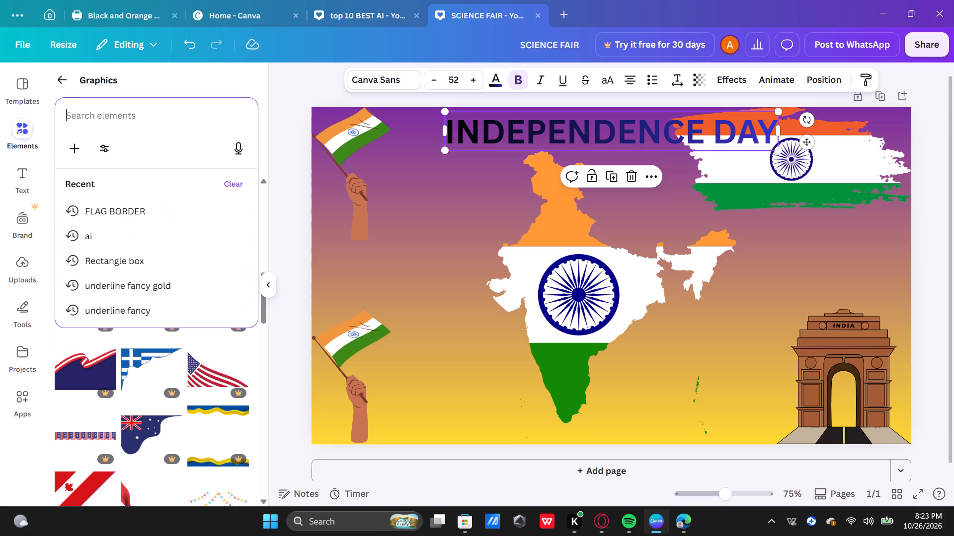
{"action": "type", "text": "TEXT ON INDEPE"}
{"action": "key", "text": "n"}
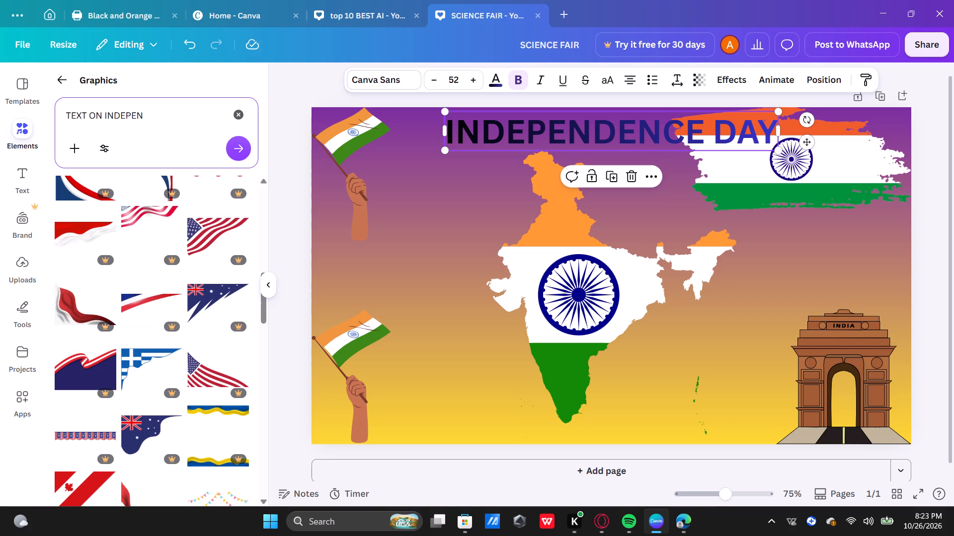
{"action": "type", "text": "DENCECD"}
{"action": "key", "text": "BackSpace"}
{"action": "key", "text": "BackSpace"}
{"action": "key", "text": "space"}
{"action": "type", "text": "D"}
{"action": "type", "text": "AY"}
{"action": "key", "text": "Return"}
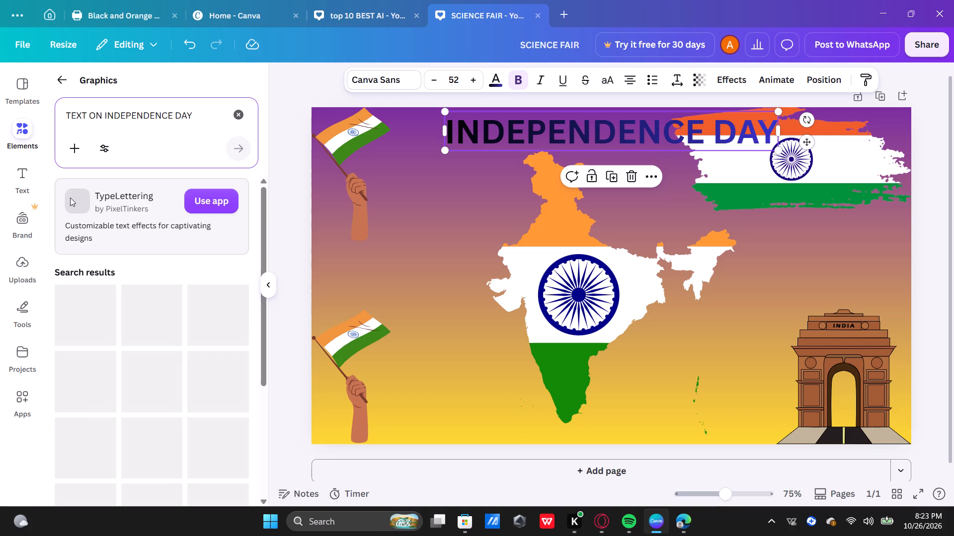
Add the orange-and-green "स्वातंत्र्य दिनाच्या हार्दिक शुभेच्छा!" lettering graphic and place it along the thumbnail's bottom edge, beside the lower hand-held flag.
{"action": "scroll", "coordinate": [70, 198], "scroll_direction": "down", "scroll_amount": 1}
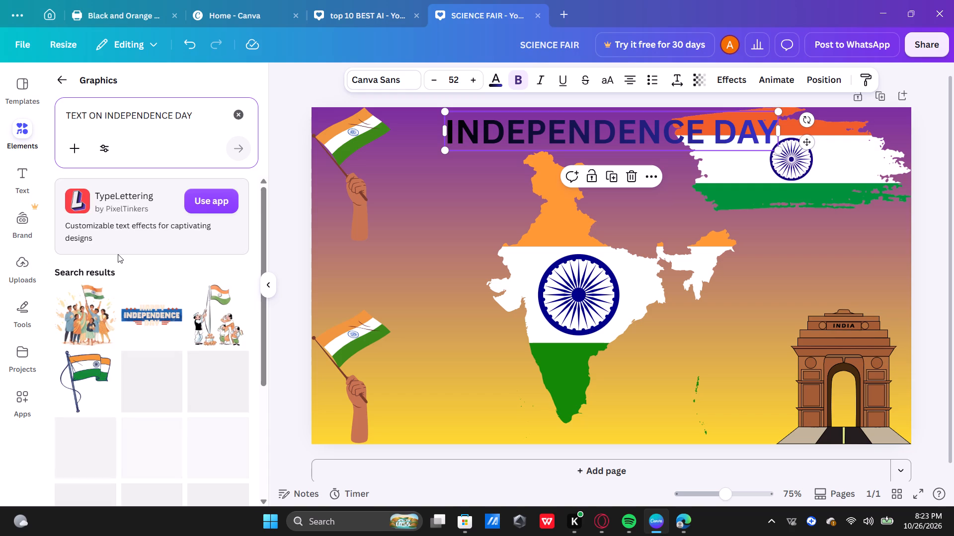
{"action": "scroll", "coordinate": [118, 254], "scroll_direction": "down", "scroll_amount": 1}
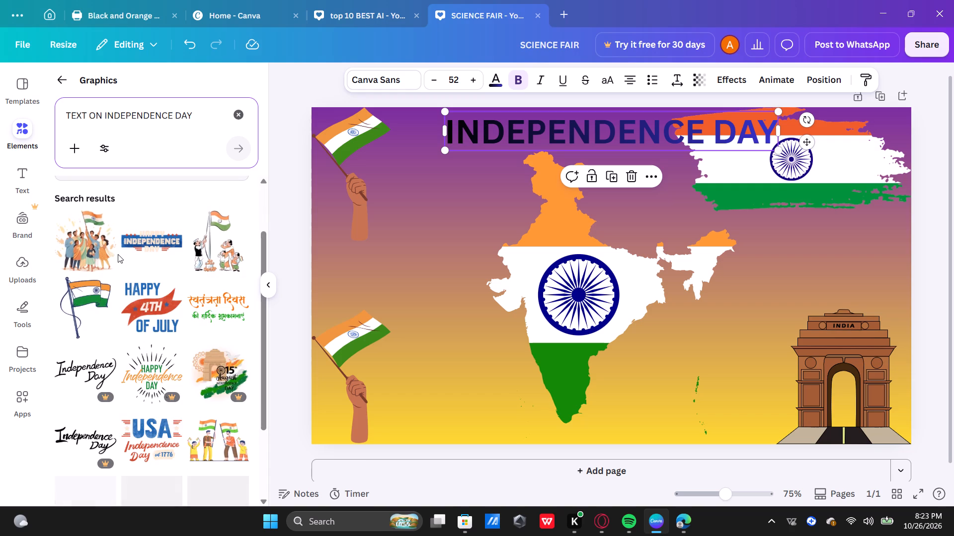
{"action": "scroll", "coordinate": [118, 254], "scroll_direction": "down", "scroll_amount": 1}
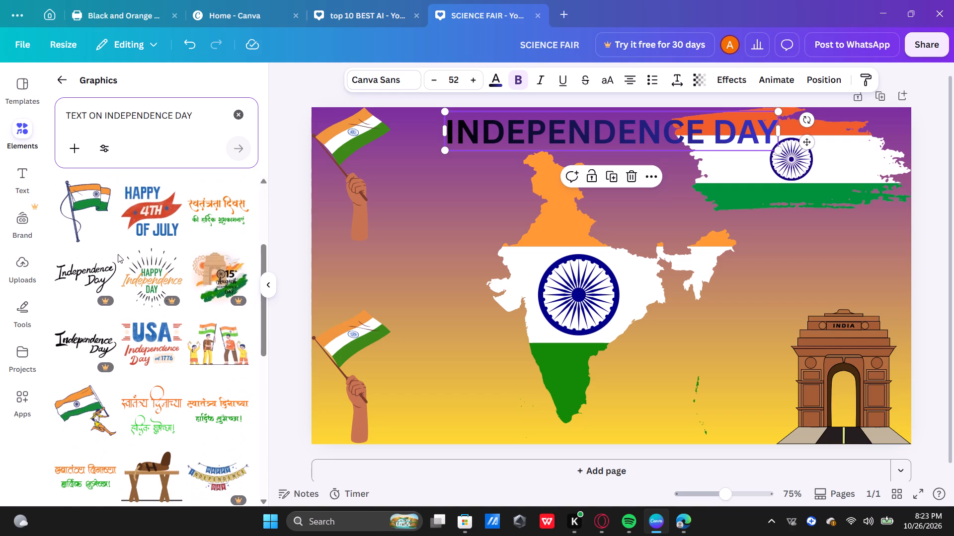
{"action": "scroll", "coordinate": [118, 254], "scroll_direction": "down", "scroll_amount": 1}
{"action": "left_click", "coordinate": [138, 402]}
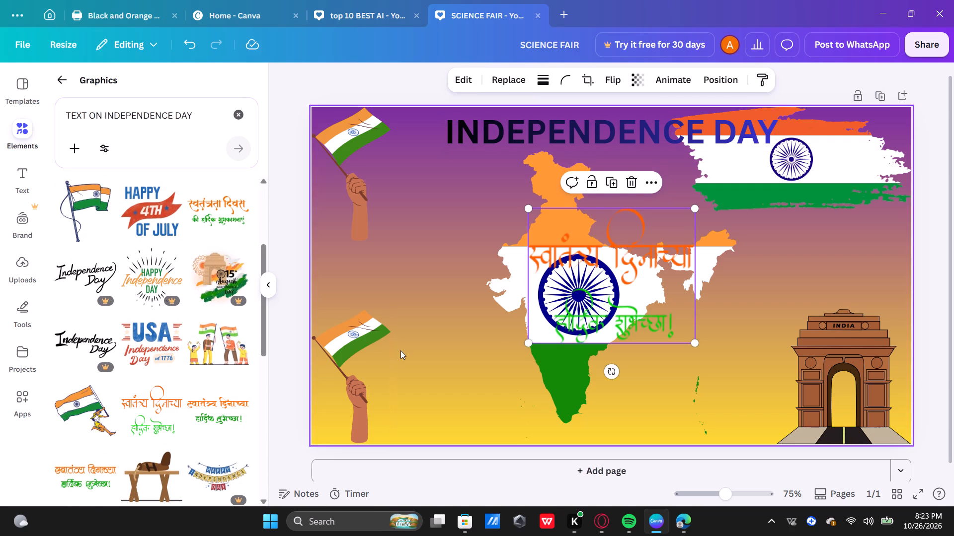
{"action": "left_click_drag", "start_coordinate": [567, 278], "coordinate": [536, 299]}
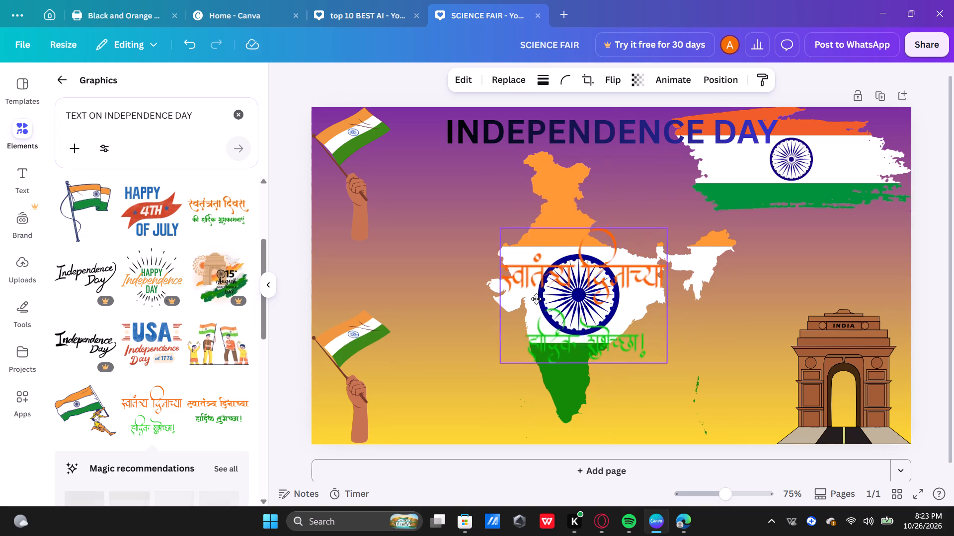
{"action": "left_click_drag", "start_coordinate": [536, 299], "coordinate": [422, 420]}
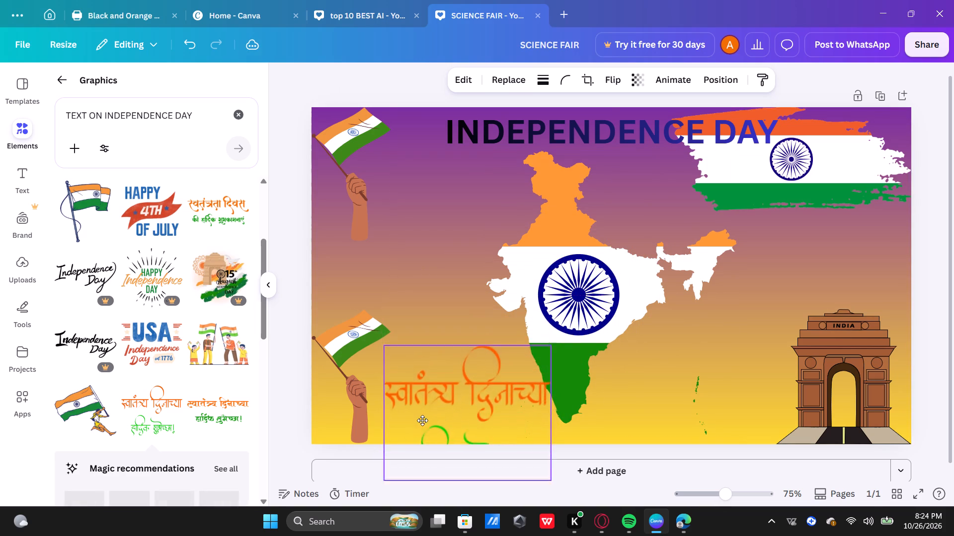
{"action": "left_click_drag", "start_coordinate": [422, 420], "coordinate": [425, 379]}
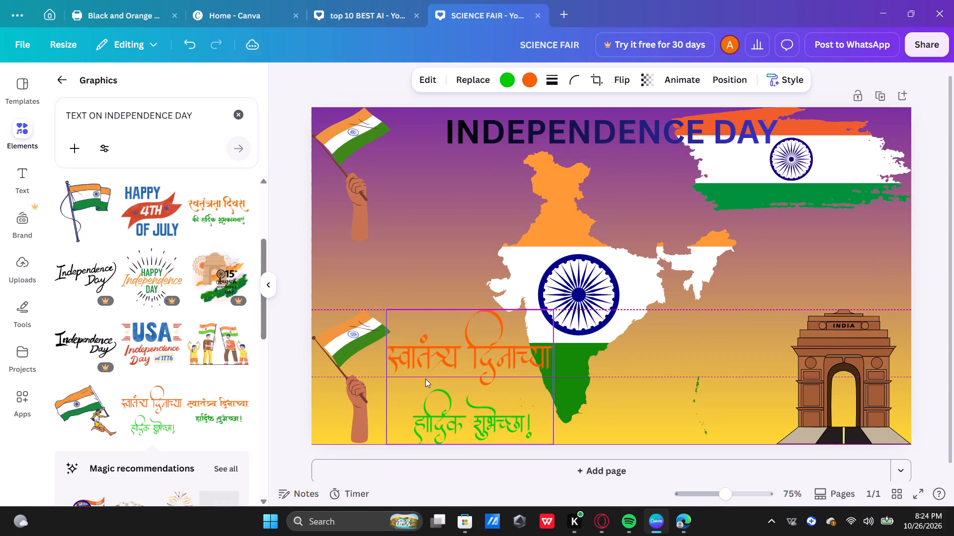
{"action": "left_click", "coordinate": [422, 219]}
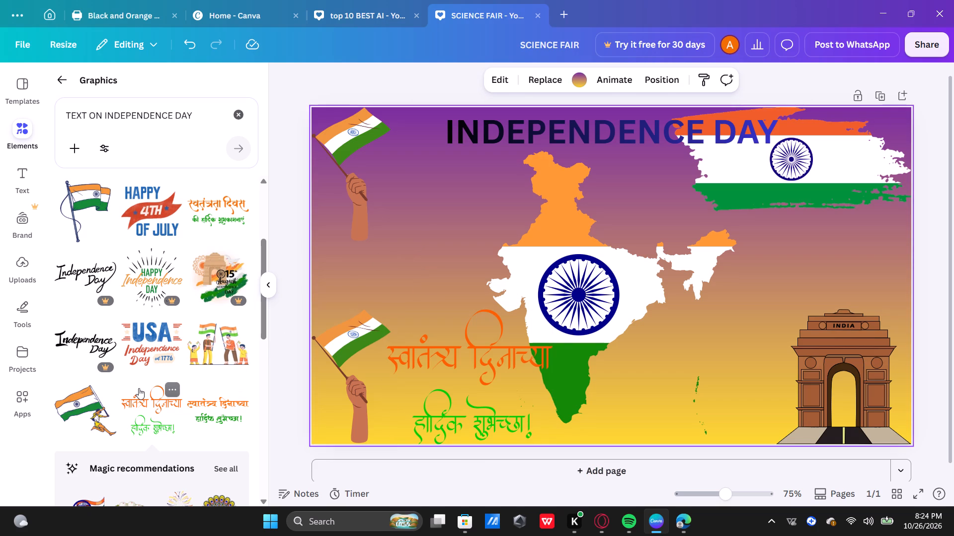
Look through the "TEXT ON INDEPENDENCE DAY" graphics results for further lettering or decorations that suit the thumbnail.
{"action": "scroll", "coordinate": [139, 388], "scroll_direction": "down", "scroll_amount": 4}
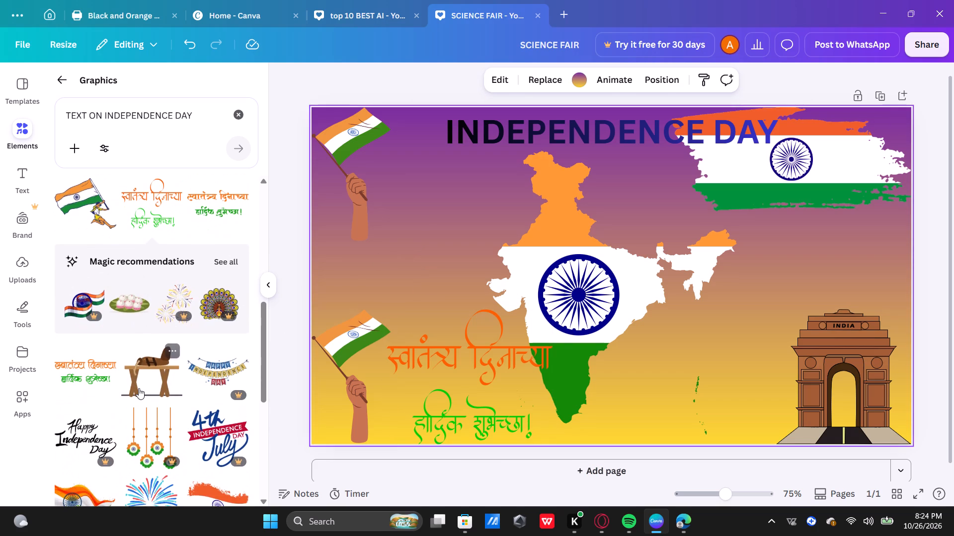
{"action": "scroll", "coordinate": [139, 388], "scroll_direction": "down", "scroll_amount": 2}
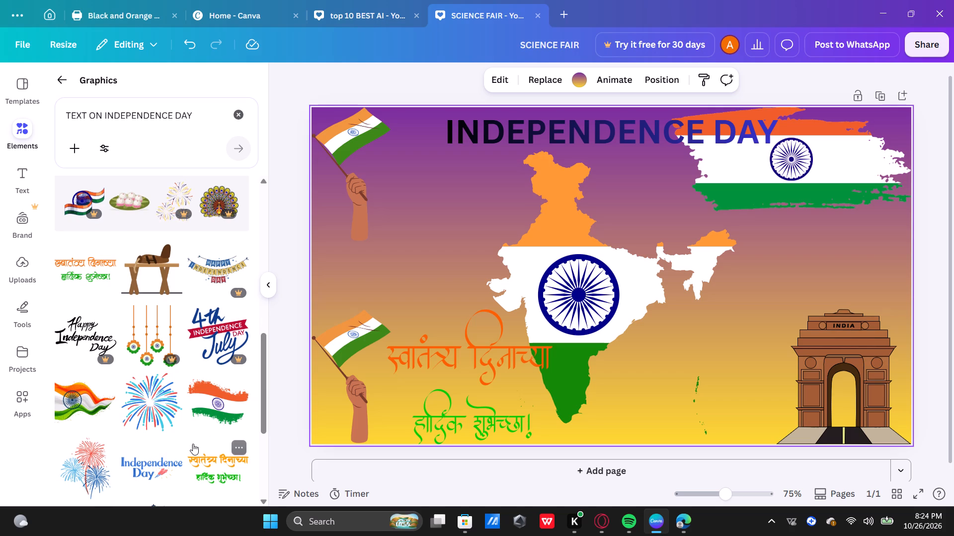
{"action": "scroll", "coordinate": [140, 450], "scroll_direction": "down", "scroll_amount": 1}
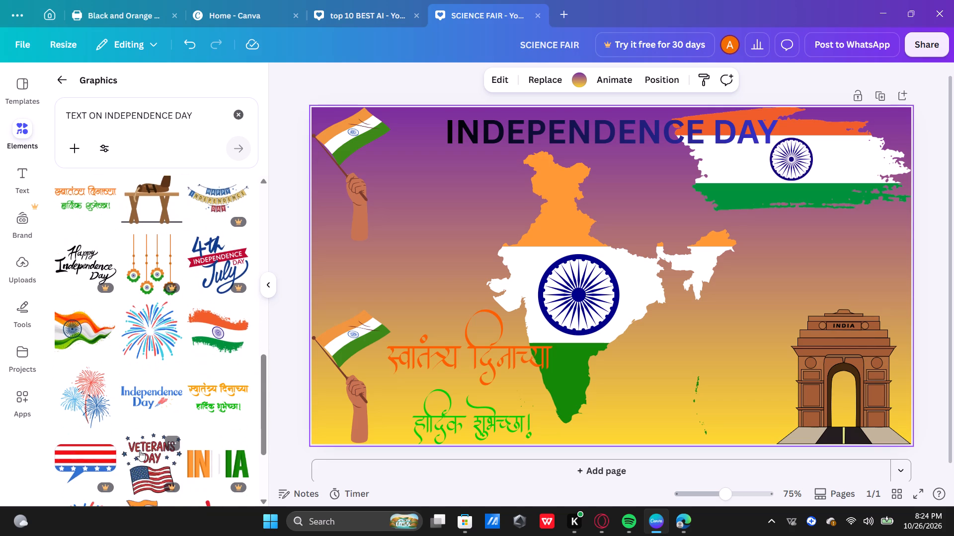
{"action": "scroll", "coordinate": [140, 450], "scroll_direction": "down", "scroll_amount": 3}
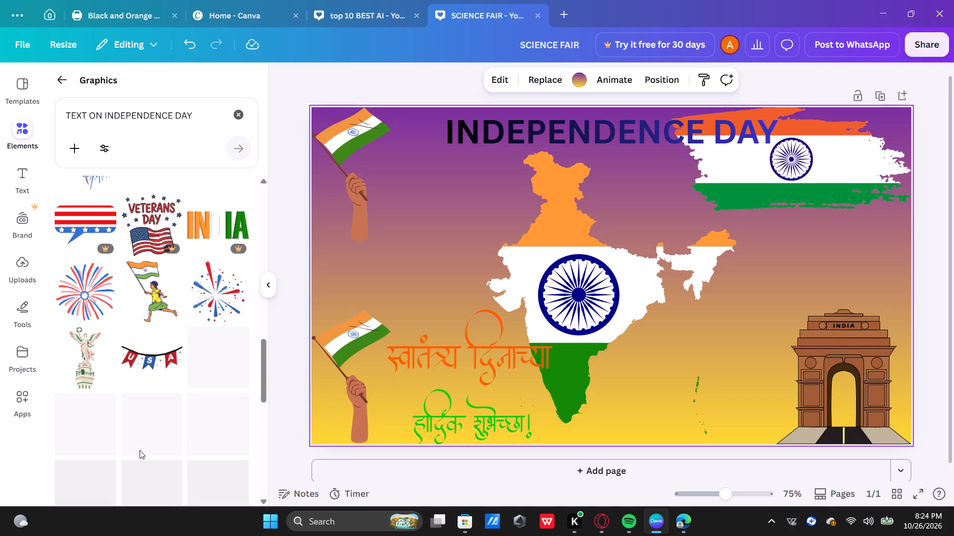
{"action": "scroll", "coordinate": [140, 450], "scroll_direction": "right", "scroll_amount": 2}
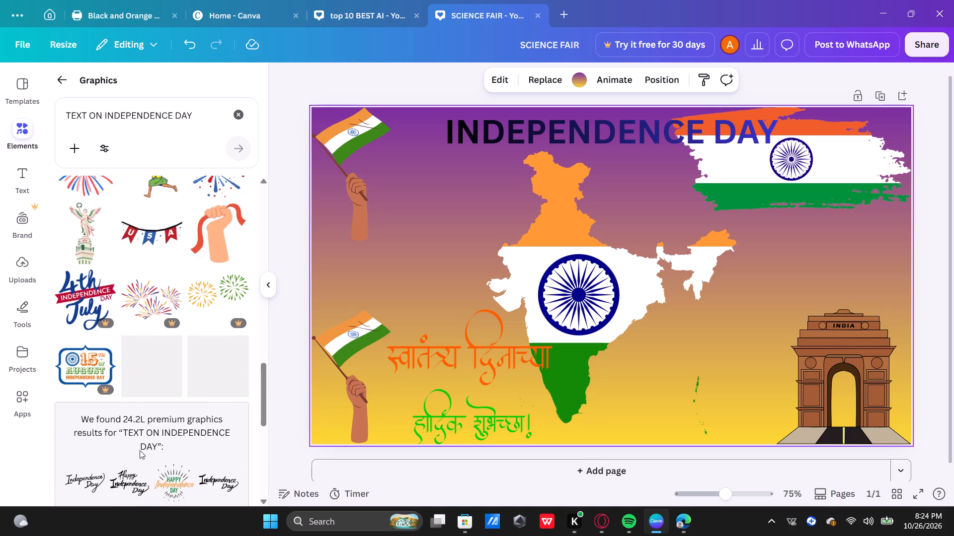
{"action": "scroll", "coordinate": [140, 450], "scroll_direction": "right", "scroll_amount": 1}
{"action": "scroll", "coordinate": [140, 450], "scroll_direction": "up", "scroll_amount": 6}
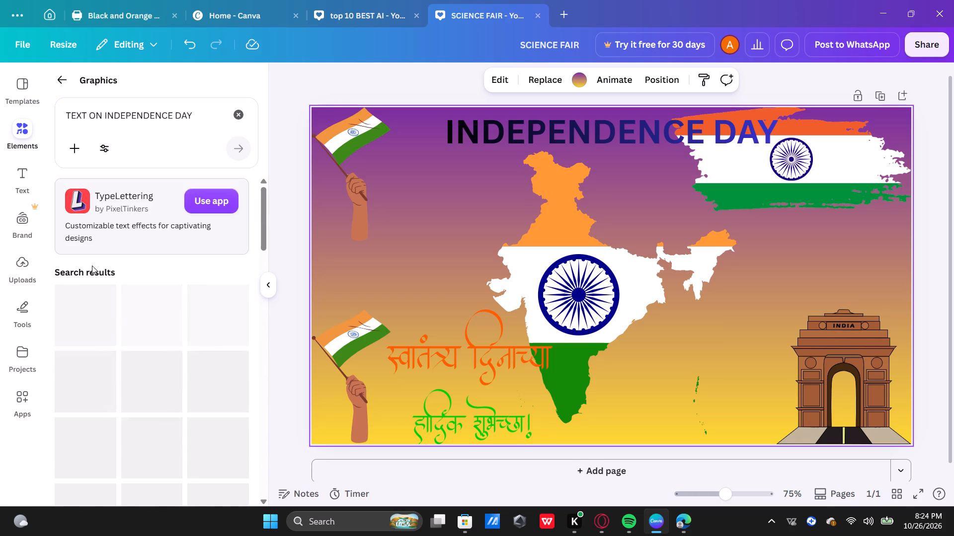
Refine the graphics search to "TEXT ON INDEPENDENCE DAY INDIA".
{"action": "left_click", "coordinate": [199, 115]}
{"action": "key", "text": "space"}
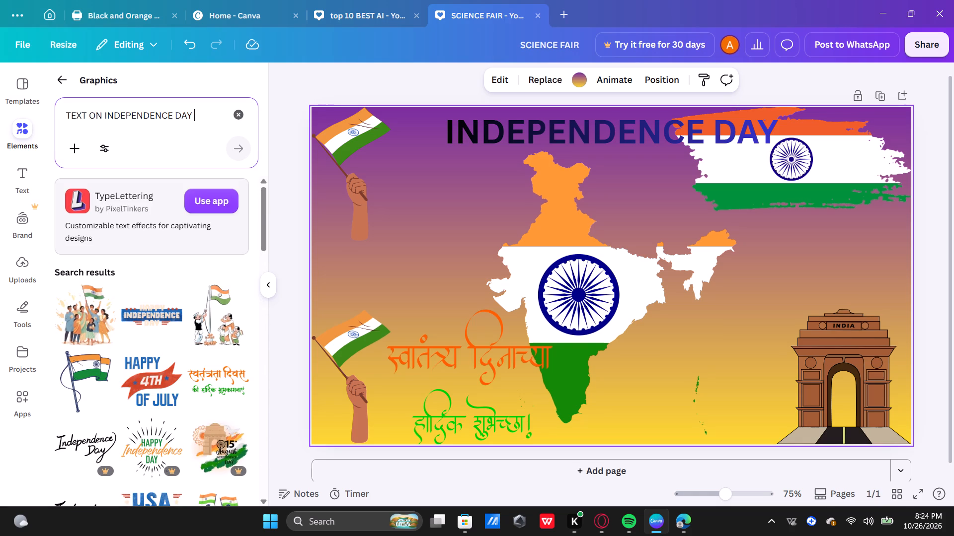
{"action": "type", "text": "INDIA"}
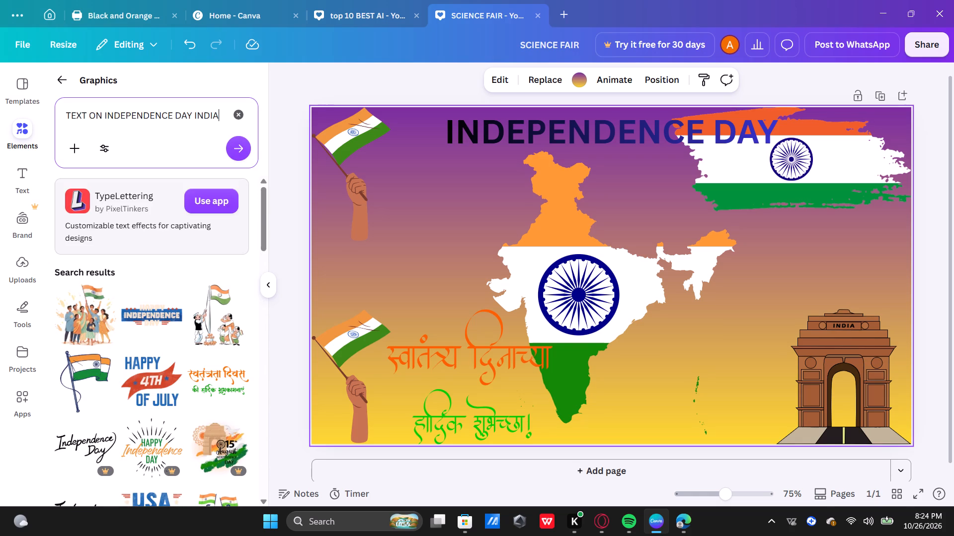
{"action": "key", "text": "Return"}
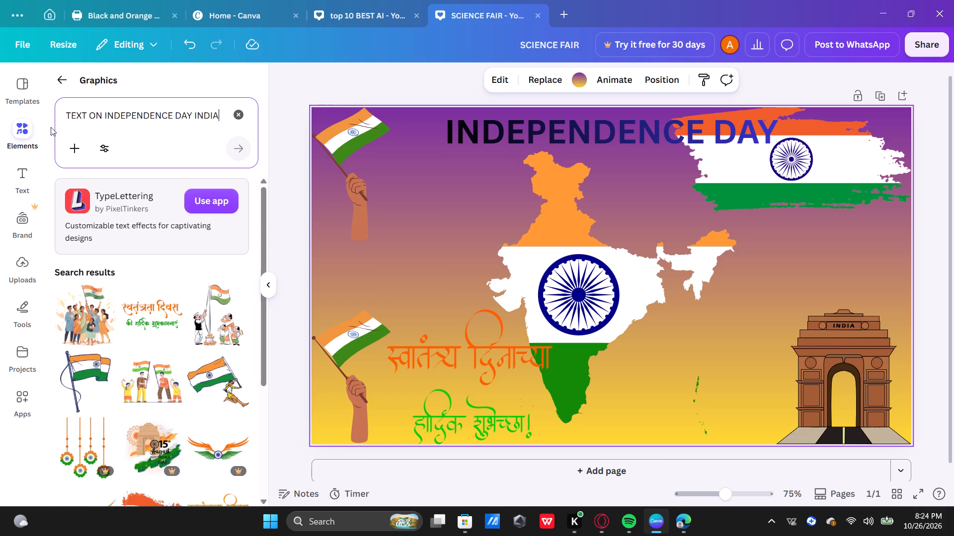
Add the graphic of a child running with the Indian flag and place it on the thumbnail's bottom edge, just left of India Gate.
{"action": "scroll", "coordinate": [152, 287], "scroll_direction": "down", "scroll_amount": 2}
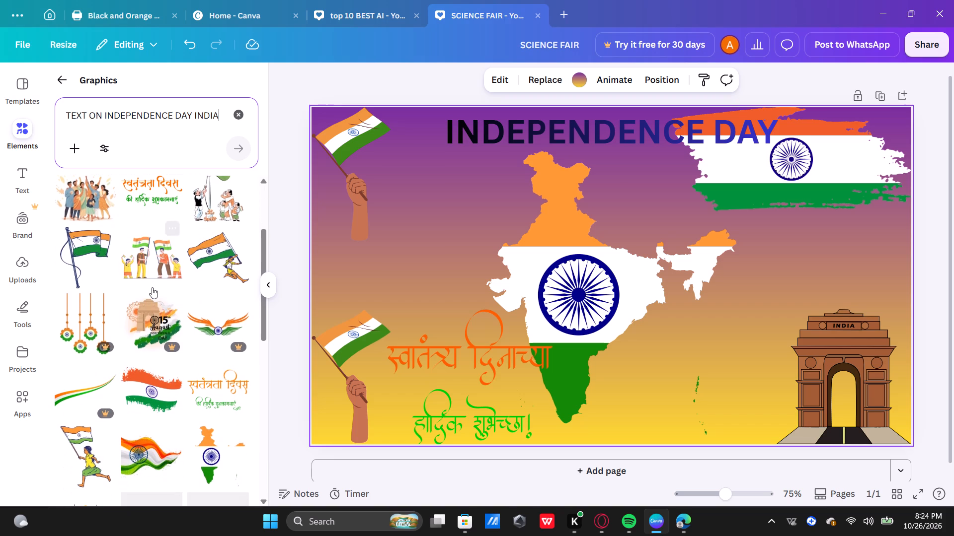
{"action": "scroll", "coordinate": [152, 287], "scroll_direction": "down", "scroll_amount": 1}
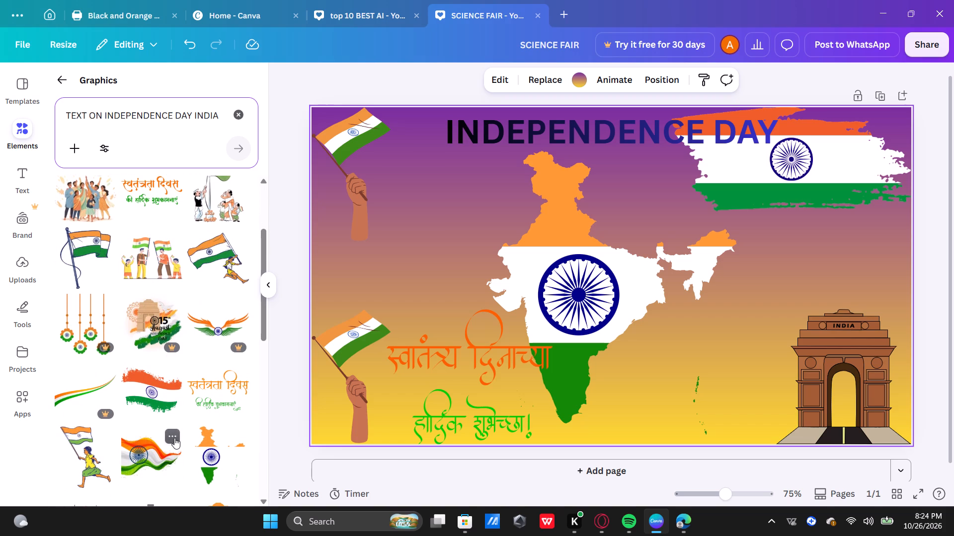
{"action": "left_click", "coordinate": [83, 453]}
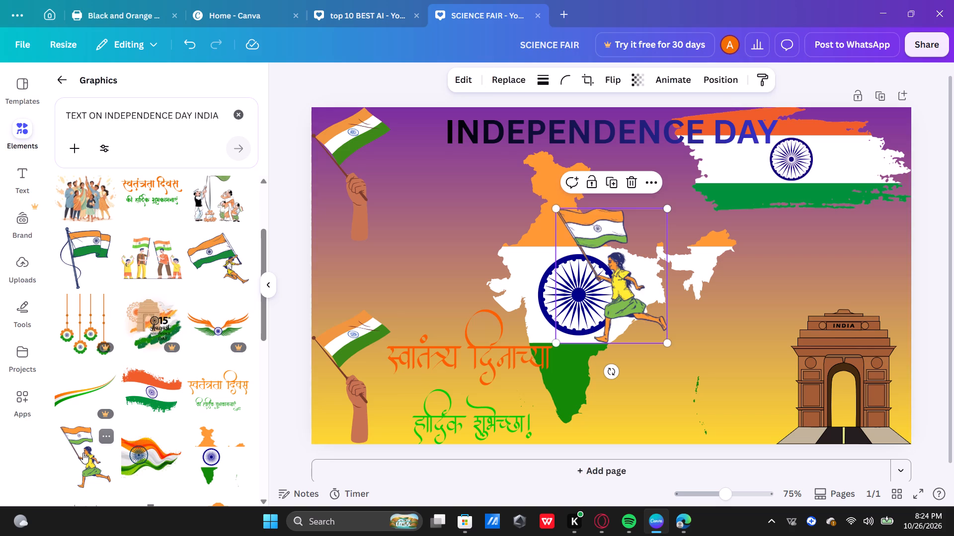
{"action": "left_click_drag", "start_coordinate": [616, 290], "coordinate": [646, 319]}
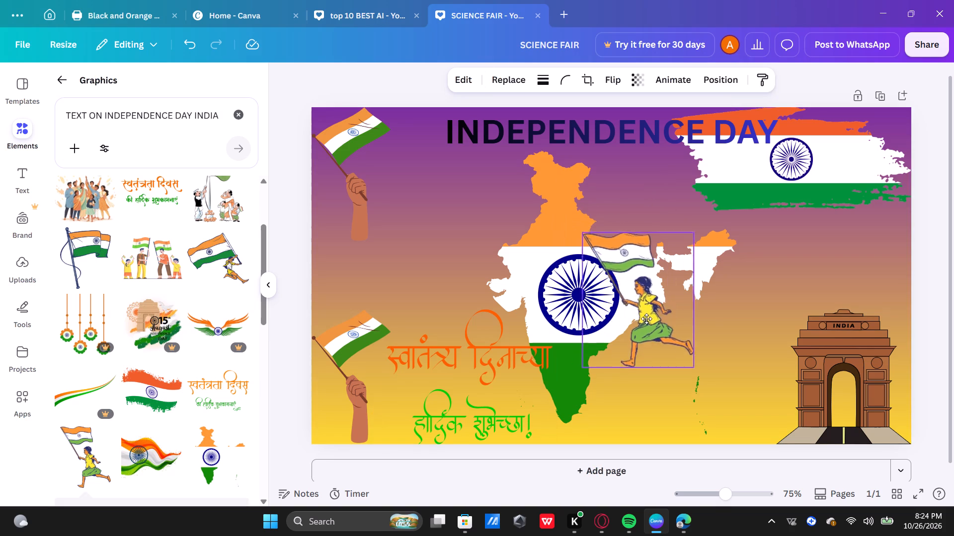
{"action": "left_click_drag", "start_coordinate": [646, 319], "coordinate": [718, 391]}
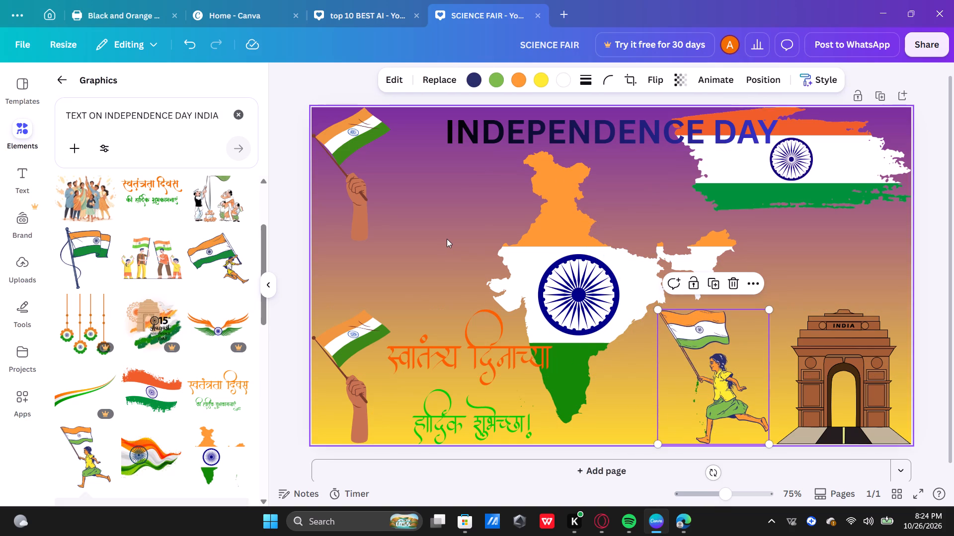
{"action": "left_click", "coordinate": [447, 239]}
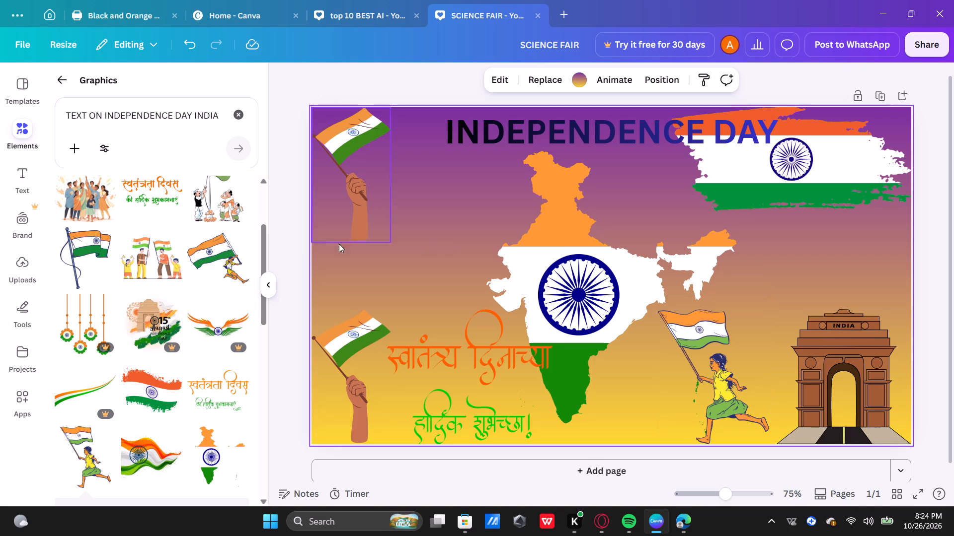
Add the 3D tricolour "INDIA" lettering graphic, shrink it and place it beside the upper hand-held flag, left of the map's northern tip.
{"action": "scroll", "coordinate": [226, 268], "scroll_direction": "down", "scroll_amount": 4}
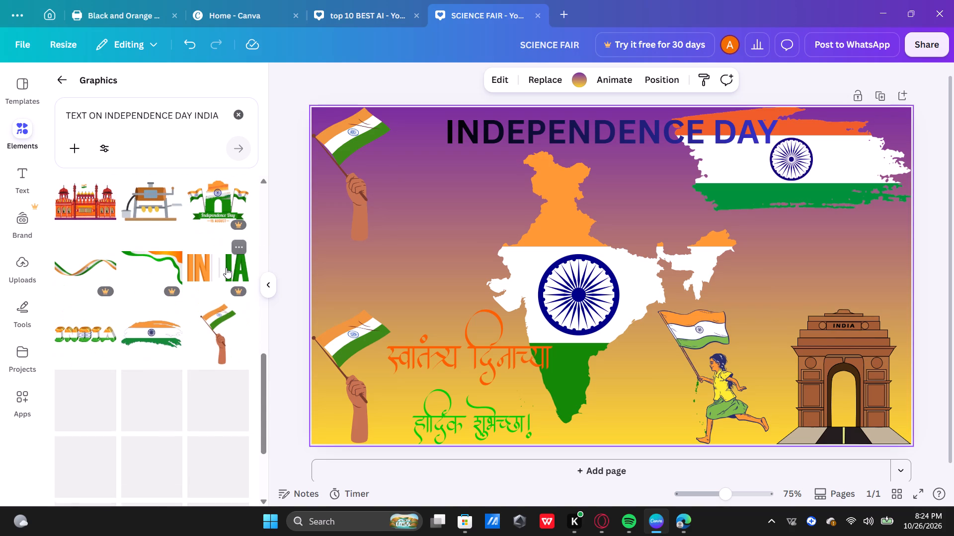
{"action": "left_click", "coordinate": [89, 339]}
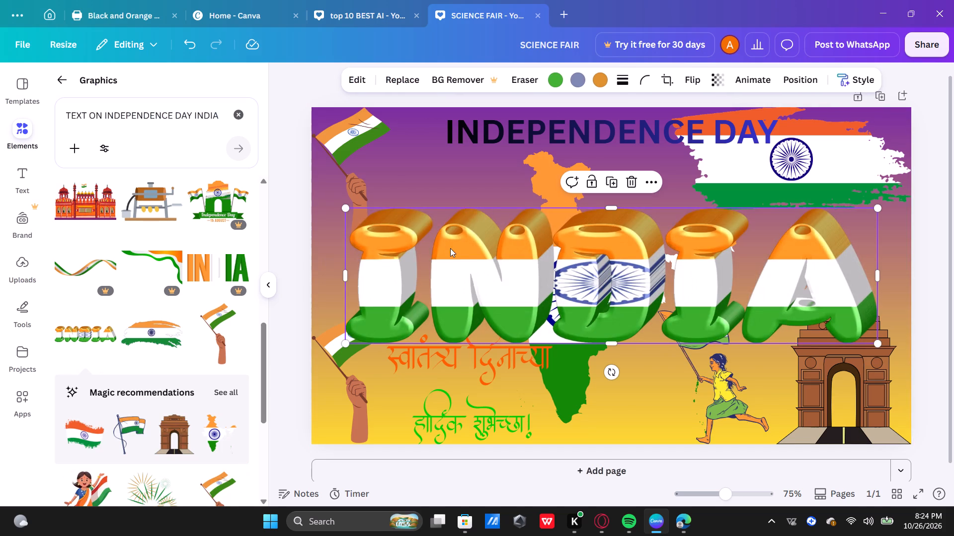
{"action": "left_click_drag", "start_coordinate": [347, 210], "coordinate": [508, 244]}
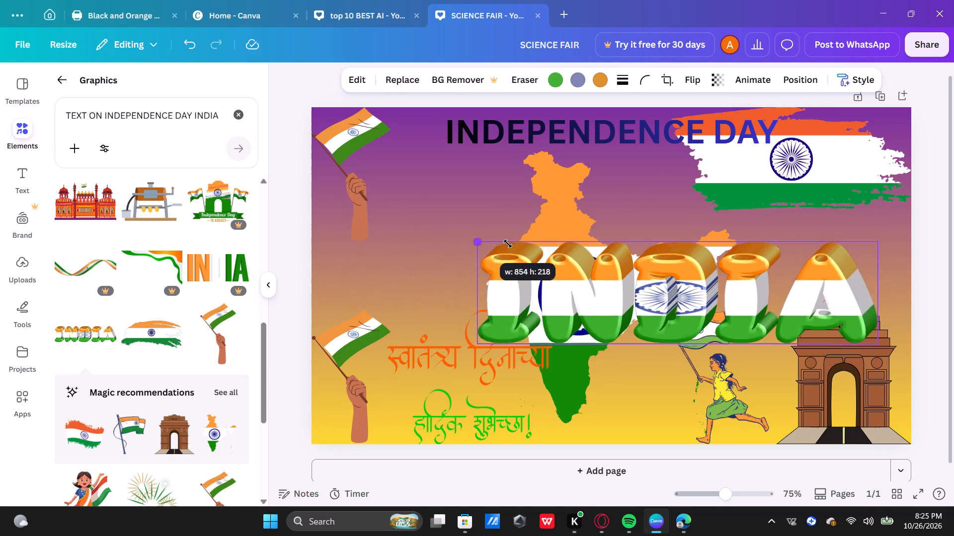
{"action": "left_click_drag", "start_coordinate": [508, 244], "coordinate": [532, 245]}
{"action": "left_click_drag", "start_coordinate": [645, 276], "coordinate": [545, 239]}
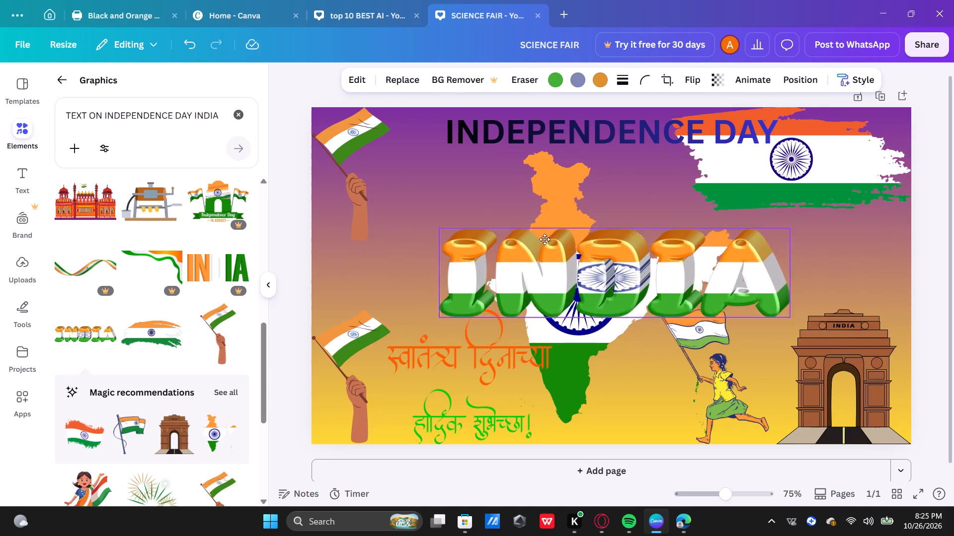
{"action": "left_click_drag", "start_coordinate": [545, 239], "coordinate": [504, 214]}
{"action": "left_click_drag", "start_coordinate": [390, 193], "coordinate": [525, 246]}
{"action": "left_click_drag", "start_coordinate": [592, 241], "coordinate": [438, 202]}
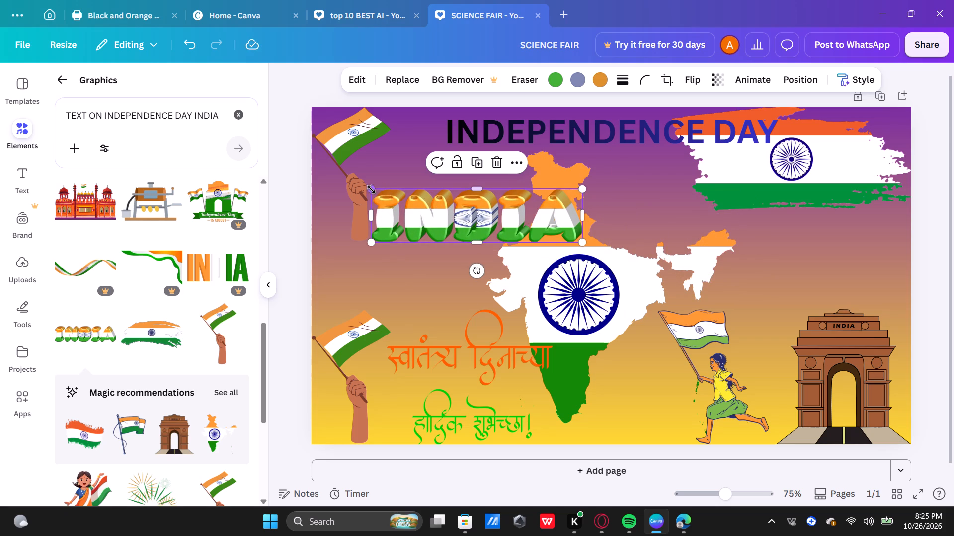
{"action": "left_click_drag", "start_coordinate": [370, 190], "coordinate": [440, 207]}
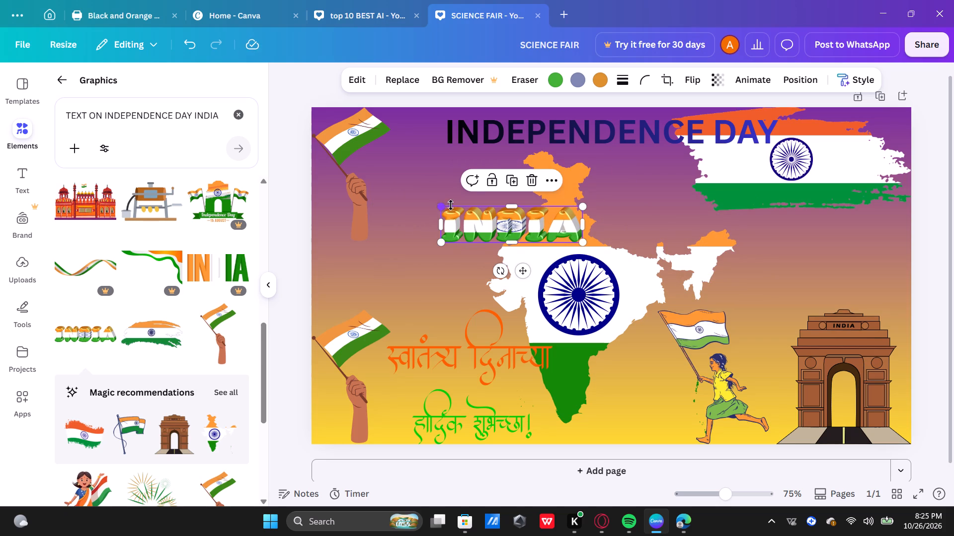
{"action": "left_click_drag", "start_coordinate": [479, 216], "coordinate": [426, 172]}
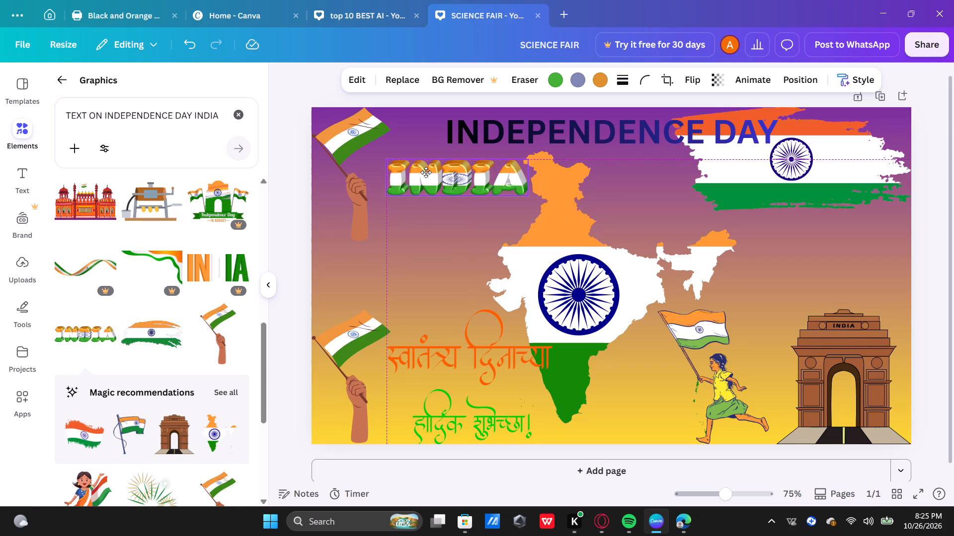
{"action": "left_click_drag", "start_coordinate": [426, 172], "coordinate": [415, 166]}
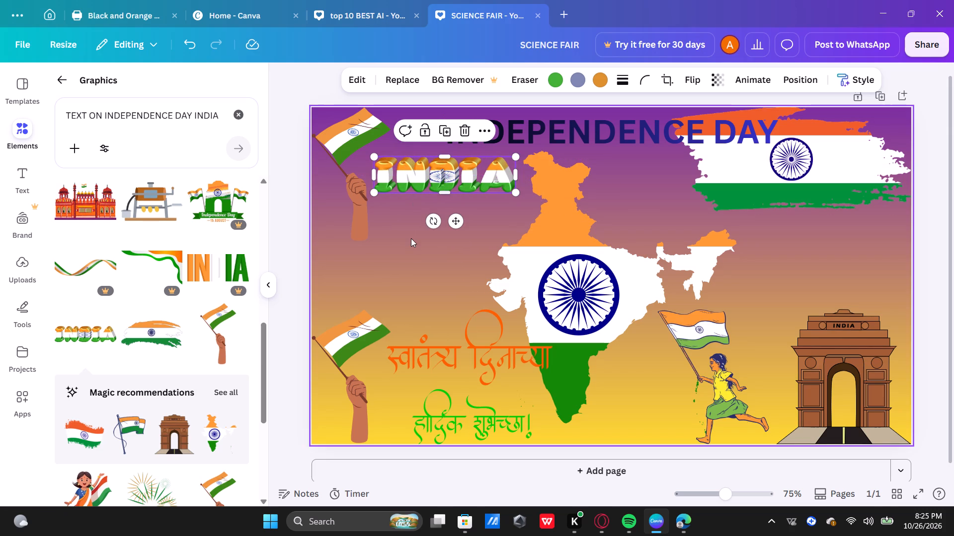
{"action": "left_click", "coordinate": [411, 238]}
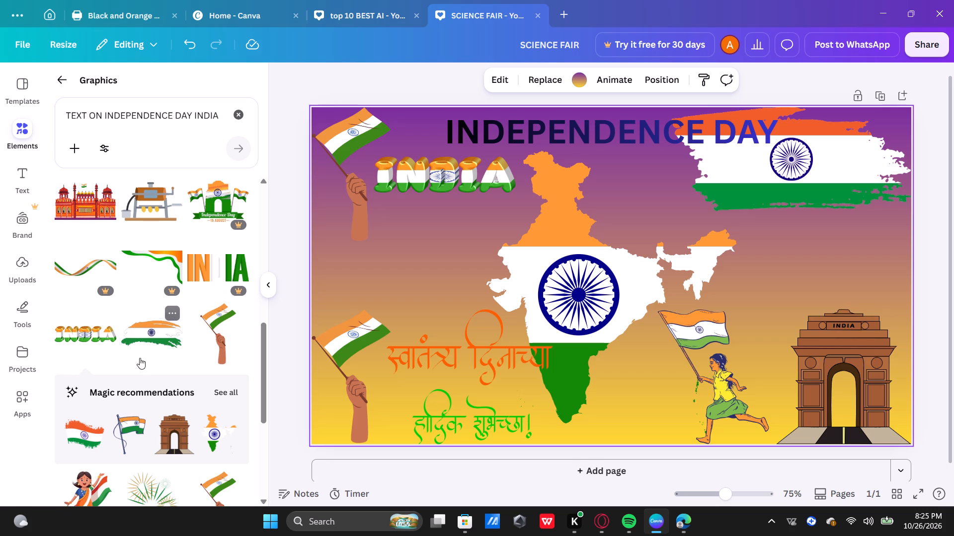
Add the orange-and-green fireworks graphic and place it left of the India map, between the "INDIA" lettering and the Marathi greeting.
{"action": "scroll", "coordinate": [150, 331], "scroll_direction": "down", "scroll_amount": 1}
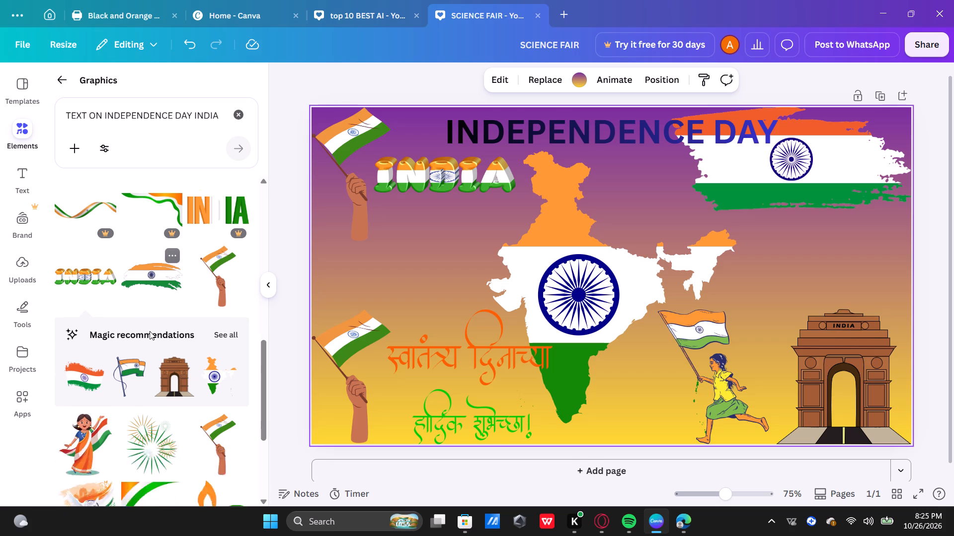
{"action": "scroll", "coordinate": [150, 331], "scroll_direction": "down", "scroll_amount": 3}
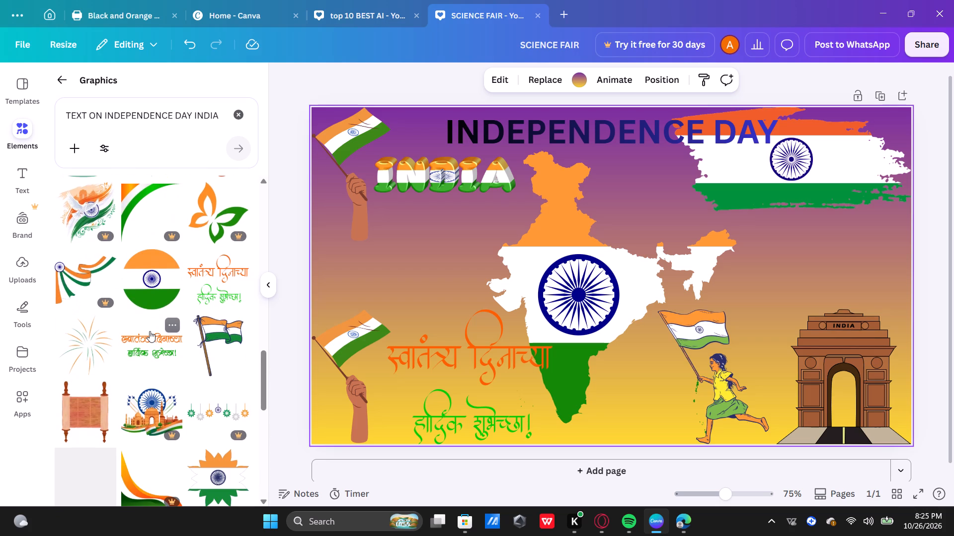
{"action": "left_click_drag", "start_coordinate": [76, 358], "coordinate": [392, 296]}
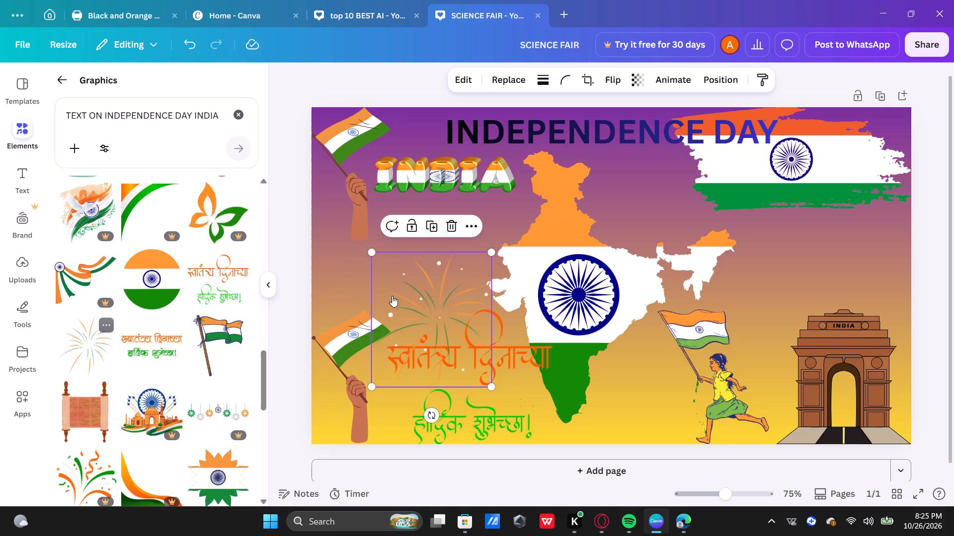
{"action": "left_click_drag", "start_coordinate": [419, 289], "coordinate": [417, 256]}
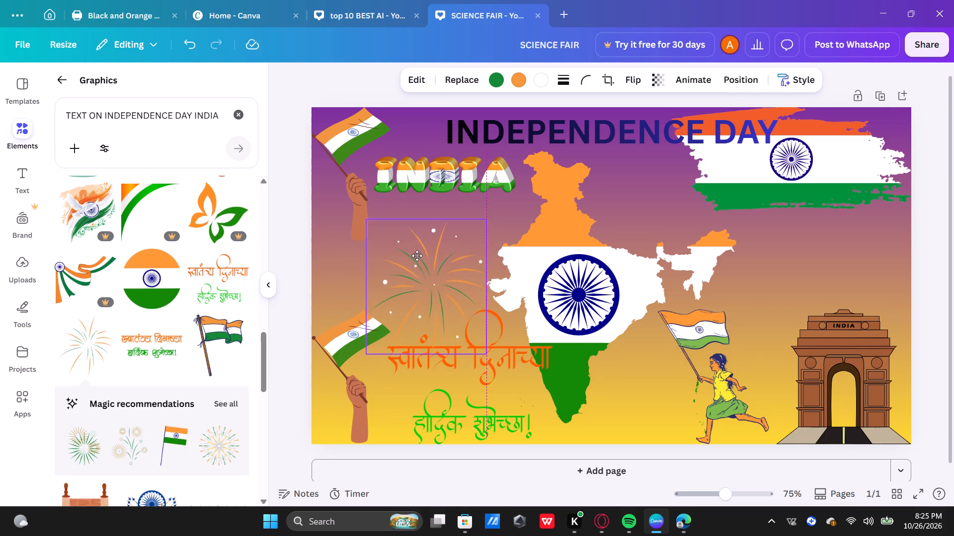
{"action": "left_click_drag", "start_coordinate": [417, 256], "coordinate": [416, 247]}
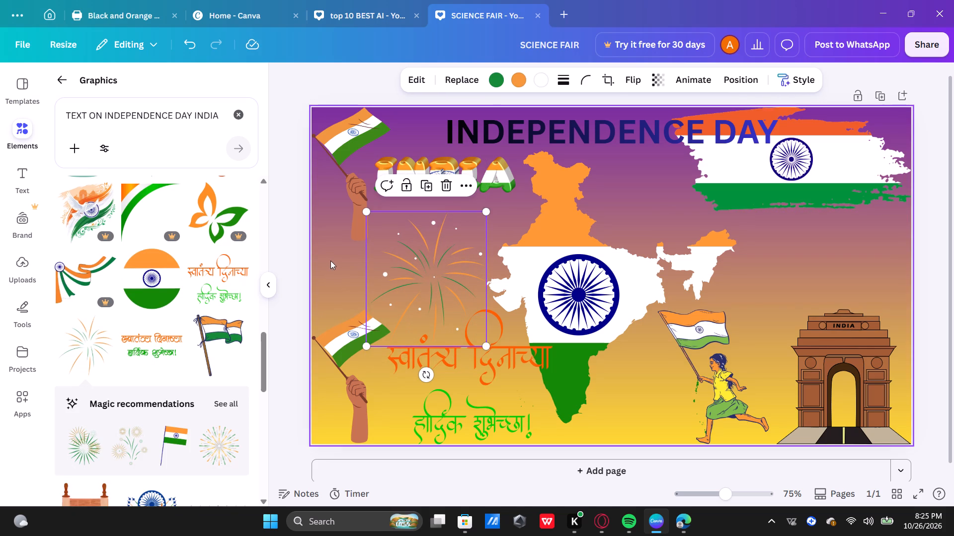
{"action": "left_click", "coordinate": [330, 261]}
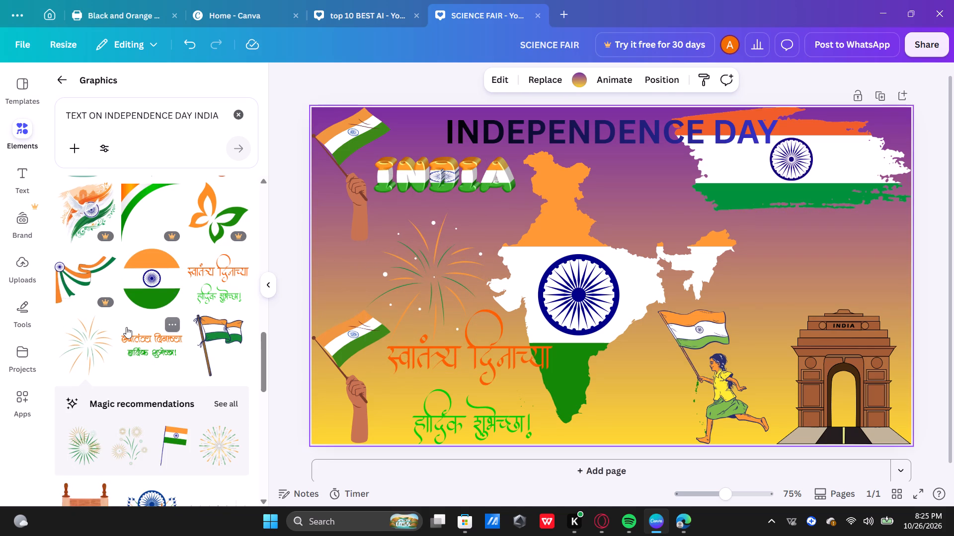
Replace the graphics search with "BIRDS".
{"action": "scroll", "coordinate": [126, 327], "scroll_direction": "down", "scroll_amount": 2}
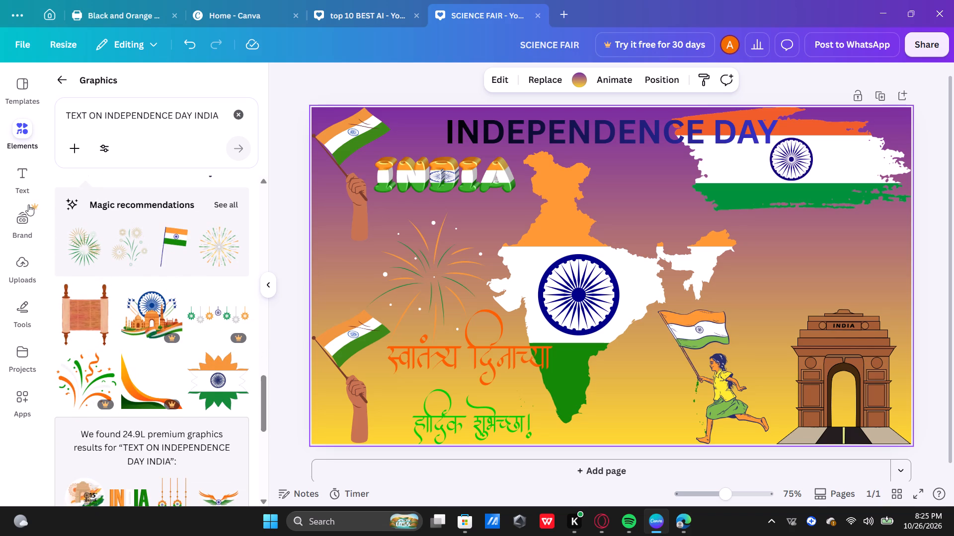
{"action": "left_click", "coordinate": [139, 112]}
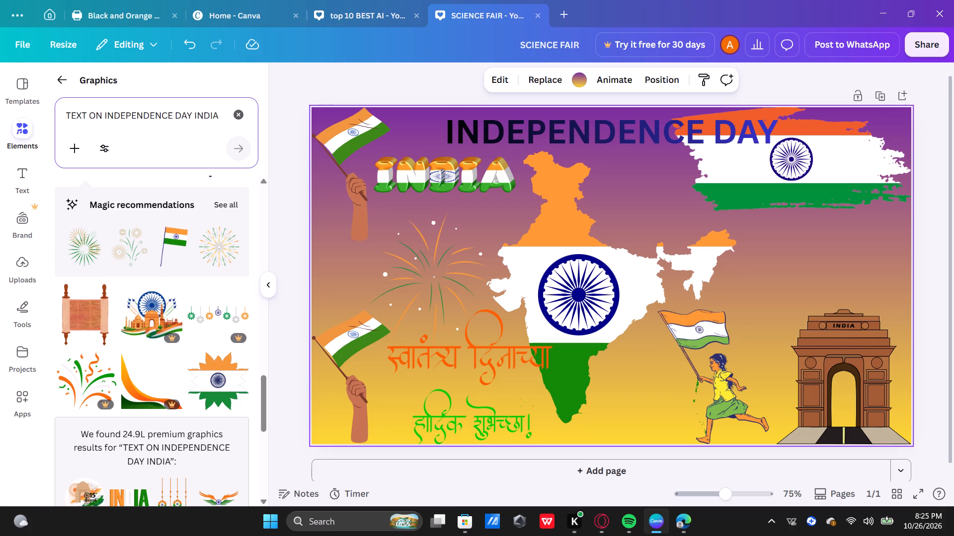
{"action": "key", "text": "Right"}
{"action": "key", "text": "Right"}
{"action": "key", "text": "Right"}
{"action": "key", "text": "Right"}
{"action": "key", "text": "Right"}
{"action": "key", "text": "Right"}
{"action": "key", "text": "Right"}
{"action": "key", "text": "Right"}
{"action": "key", "text": "Right"}
{"action": "key", "text": "Right"}
{"action": "key", "text": "Right"}
{"action": "key", "text": "Right"}
{"action": "key", "text": "Right"}
{"action": "key", "text": "Right"}
{"action": "key", "text": "Right"}
{"action": "key", "text": "Right"}
{"action": "key", "text": "Right"}
{"action": "key", "text": "Right"}
{"action": "key", "text": "BackSpace"}
{"action": "key", "text": "BackSpace"}
{"action": "key", "text": "BackSpace"}
{"action": "key", "text": "BackSpace"}
{"action": "key", "text": "BackSpace"}
{"action": "key", "text": "BackSpace"}
{"action": "key", "text": "BackSpace"}
{"action": "key", "text": "BackSpace"}
{"action": "key", "text": "BackSpace"}
{"action": "key", "text": "BackSpace"}
{"action": "key", "text": "BackSpace"}
{"action": "key", "text": "BackSpace"}
{"action": "key", "text": "BackSpace"}
{"action": "key", "text": "BackSpace"}
{"action": "key", "text": "BackSpace"}
{"action": "key", "text": "BackSpace"}
{"action": "key", "text": "BackSpace"}
{"action": "key", "text": "BackSpace"}
{"action": "key", "text": "BackSpace"}
{"action": "key", "text": "BackSpace"}
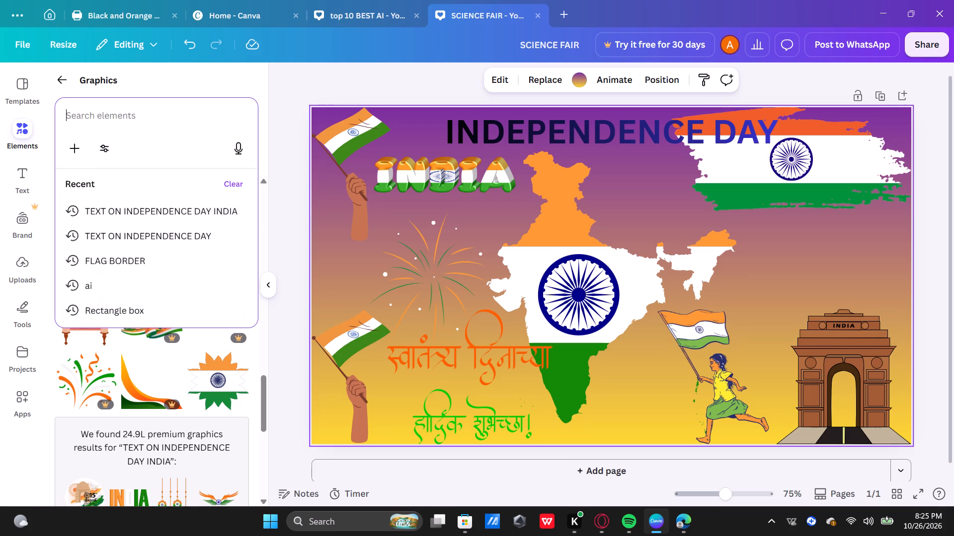
{"action": "type", "text": "BIRDS"}
{"action": "key", "text": "Return"}
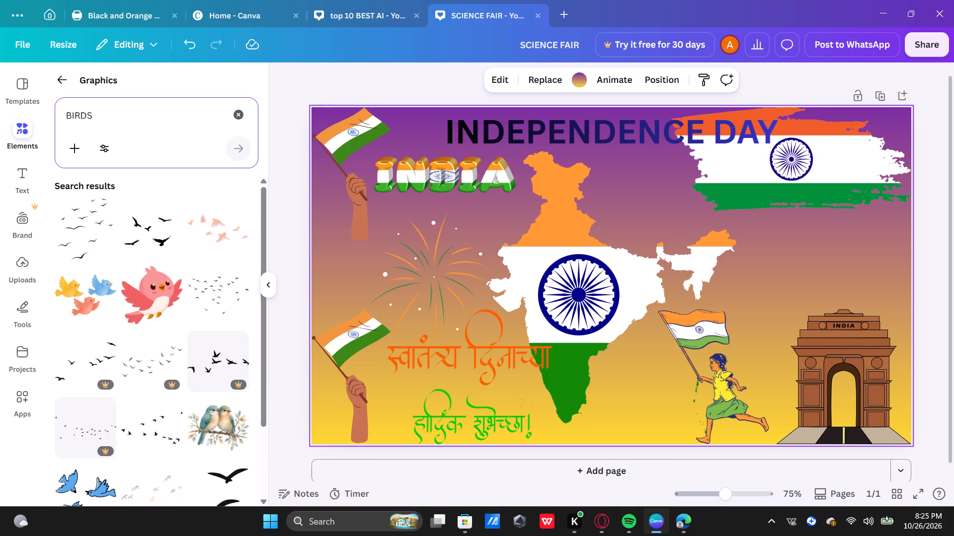
Add the flock of black flying birds, shrink it and place it below the heading, between the map's northern part and the brush-stroke flag.
{"action": "left_click", "coordinate": [86, 231]}
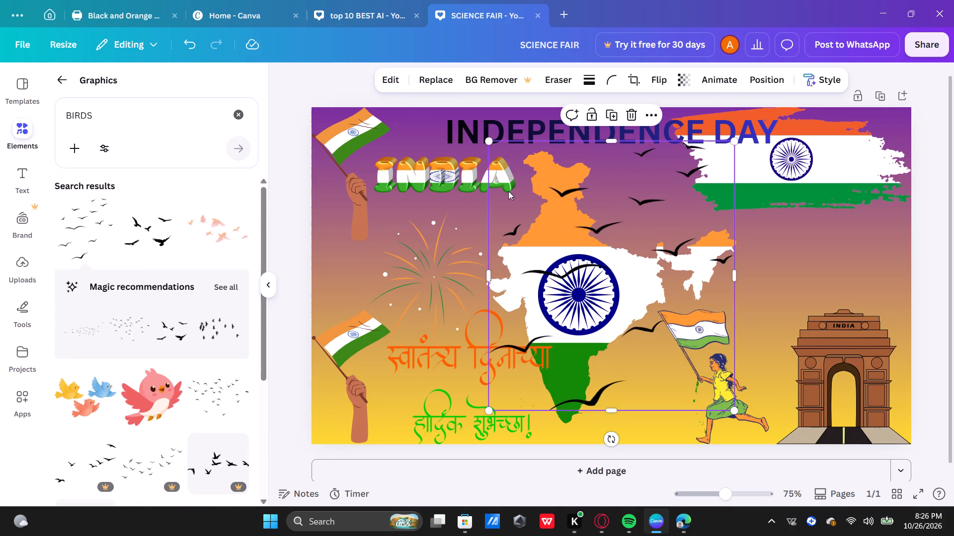
{"action": "left_click_drag", "start_coordinate": [491, 145], "coordinate": [515, 165]}
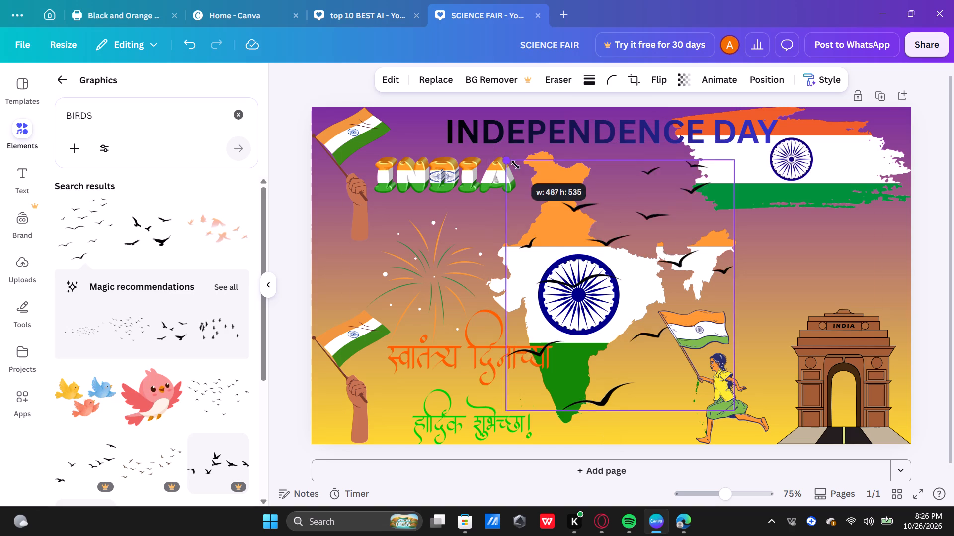
{"action": "left_click_drag", "start_coordinate": [515, 165], "coordinate": [614, 256]}
{"action": "left_click_drag", "start_coordinate": [716, 320], "coordinate": [686, 287]}
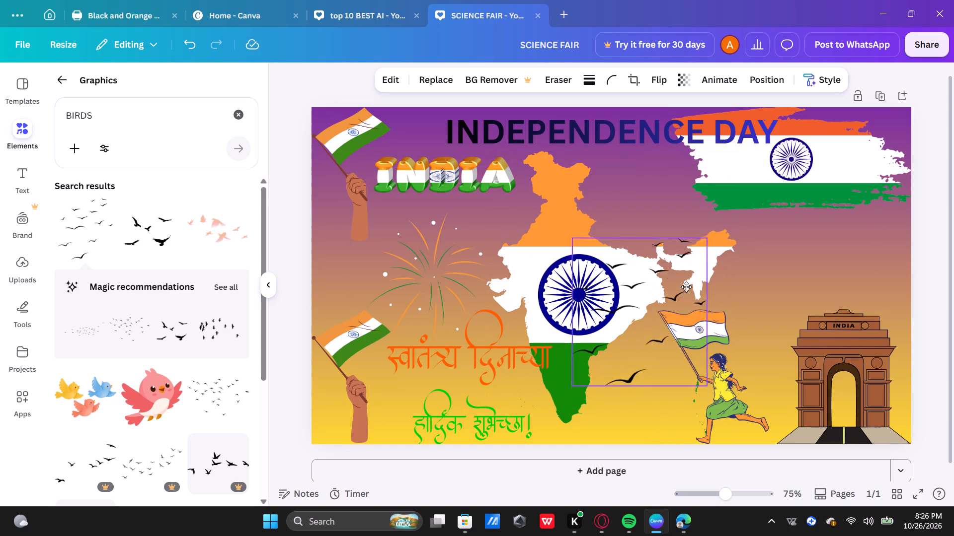
{"action": "left_click_drag", "start_coordinate": [686, 287], "coordinate": [689, 206]}
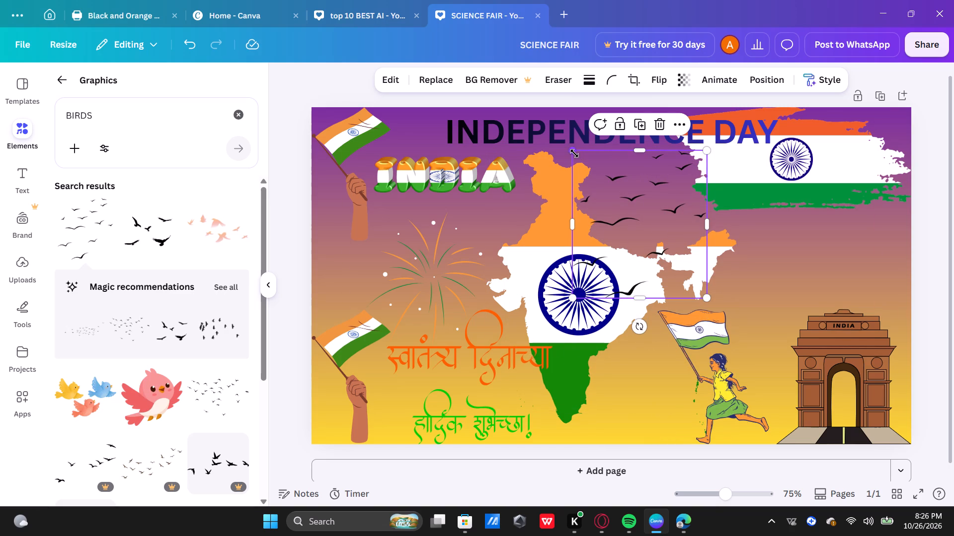
{"action": "left_click_drag", "start_coordinate": [574, 153], "coordinate": [617, 188]}
{"action": "left_click_drag", "start_coordinate": [646, 245], "coordinate": [643, 221]}
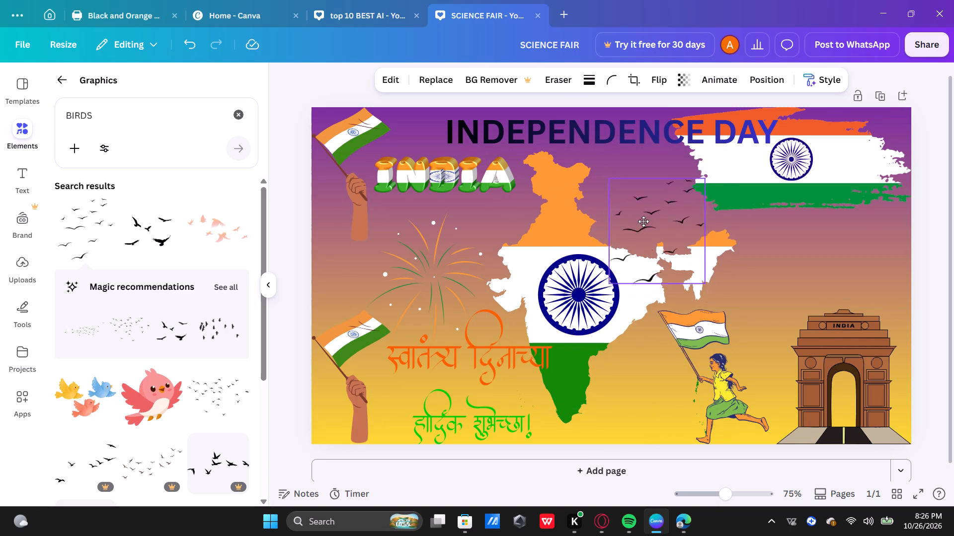
{"action": "left_click_drag", "start_coordinate": [643, 221], "coordinate": [633, 200]}
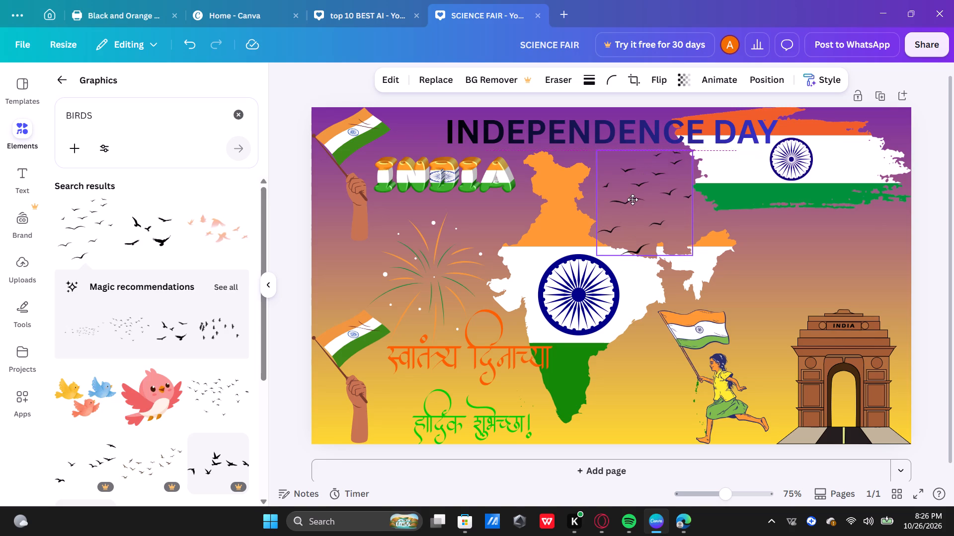
{"action": "left_click_drag", "start_coordinate": [633, 200], "coordinate": [633, 199]}
{"action": "left_click", "coordinate": [759, 239]}
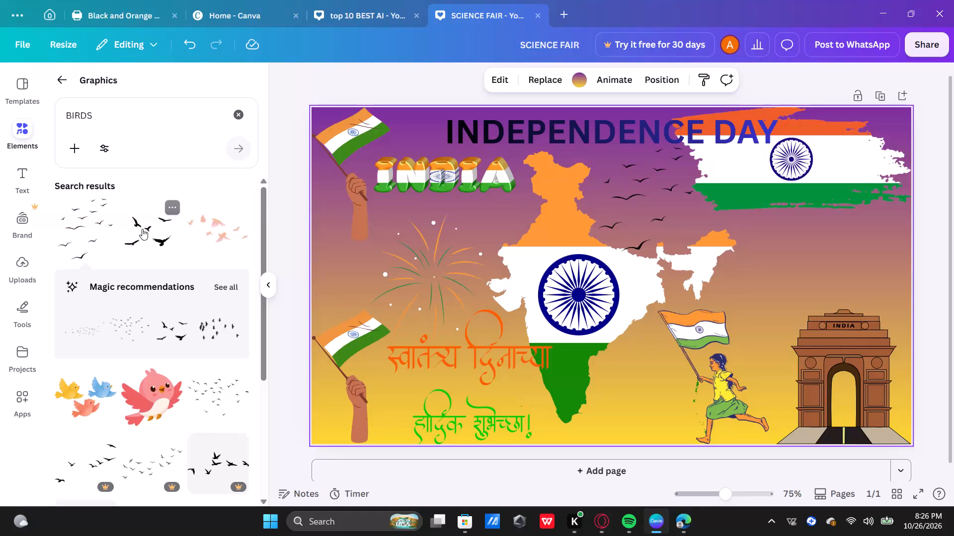
Search the graphics for "15 TH AUGUST" and look through the results for a suitable date graphic.
{"action": "left_click", "coordinate": [109, 119]}
{"action": "key", "text": "BackSpace"}
{"action": "key", "text": "BackSpace"}
{"action": "key", "text": "BackSpace"}
{"action": "key", "text": "BackSpace"}
{"action": "key", "text": "BackSpace"}
{"action": "key", "text": "BackSpace"}
{"action": "key", "text": "BackSpace"}
{"action": "key", "text": "BackSpace"}
{"action": "key", "text": "BackSpace"}
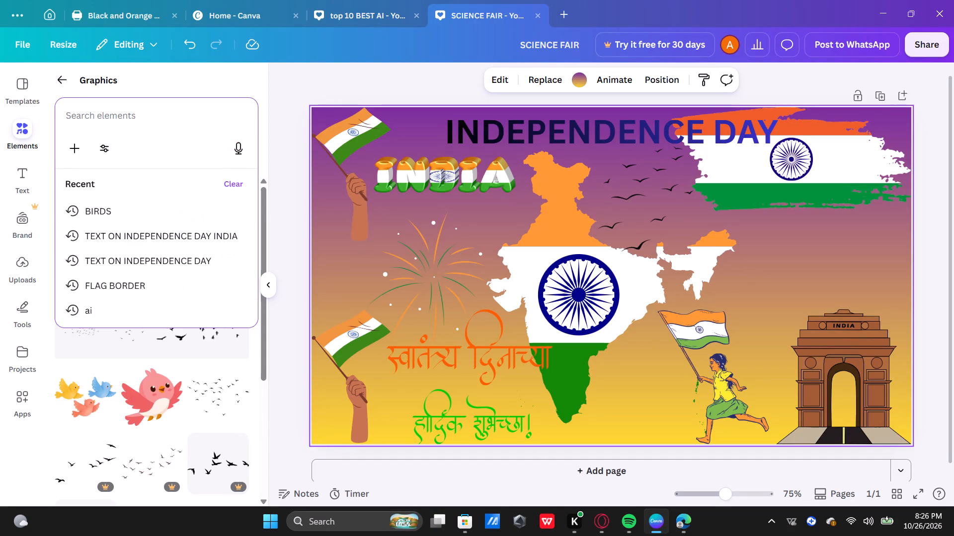
{"action": "type", "text": "15 TH"}
{"action": "key", "text": "space"}
{"action": "type", "text": "AUGUST"}
{"action": "key", "text": "Return"}
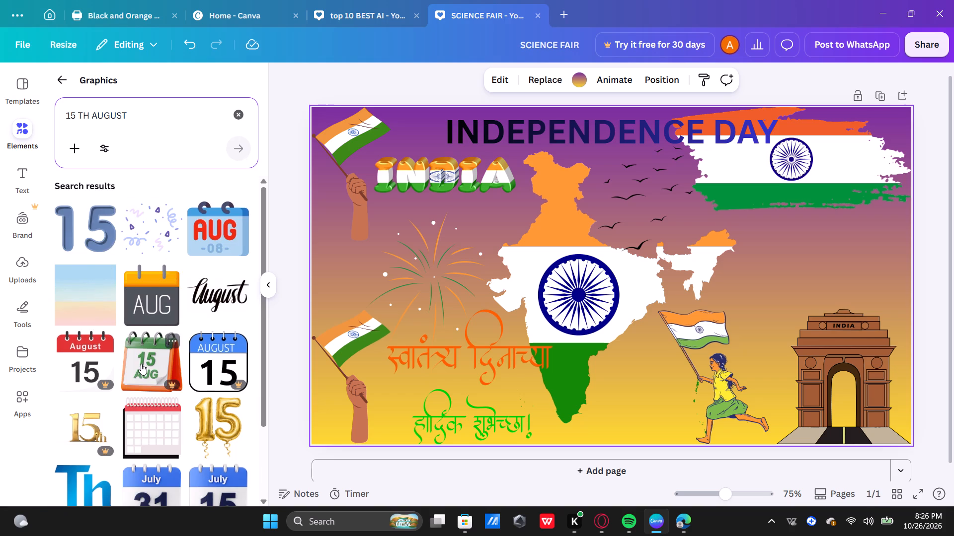
{"action": "scroll", "coordinate": [141, 364], "scroll_direction": "down", "scroll_amount": 2}
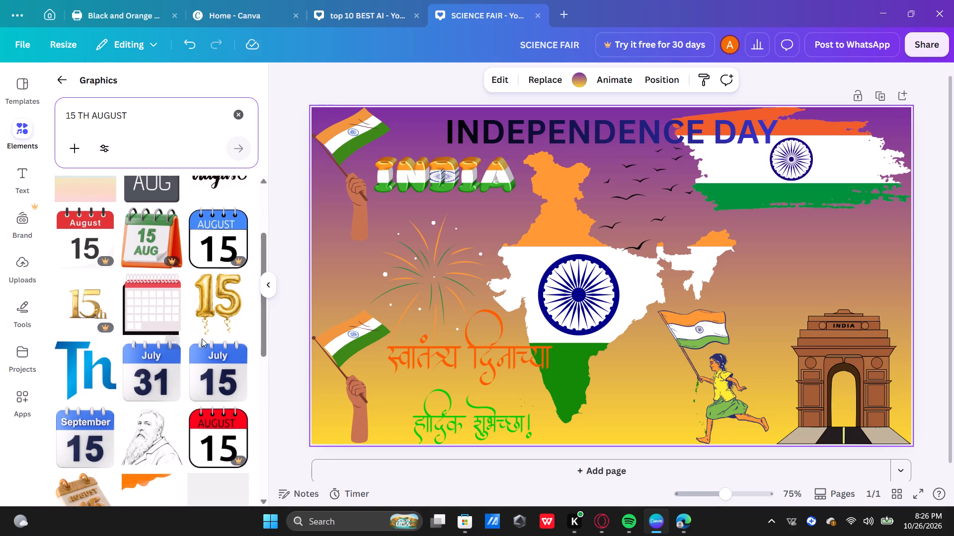
{"action": "scroll", "coordinate": [157, 386], "scroll_direction": "down", "scroll_amount": 2}
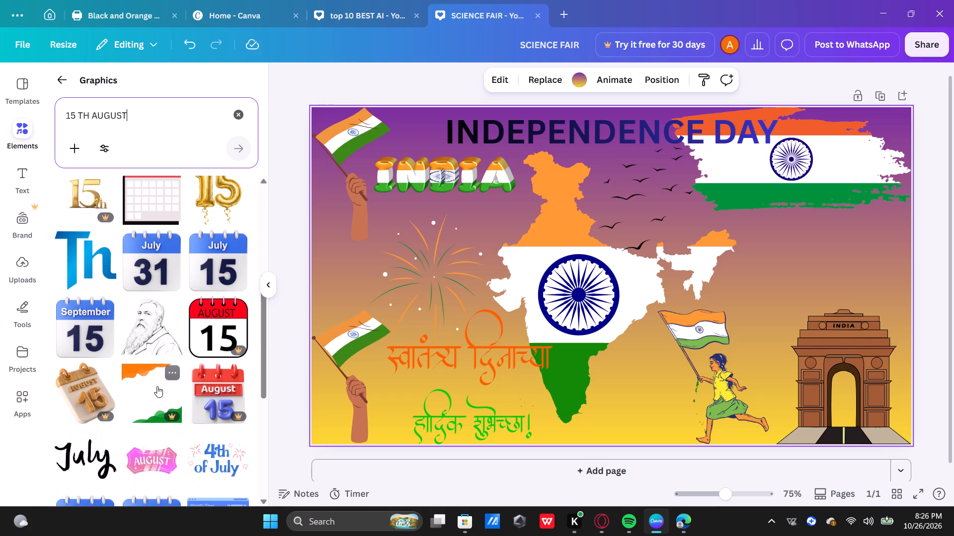
{"action": "scroll", "coordinate": [157, 386], "scroll_direction": "down", "scroll_amount": 3}
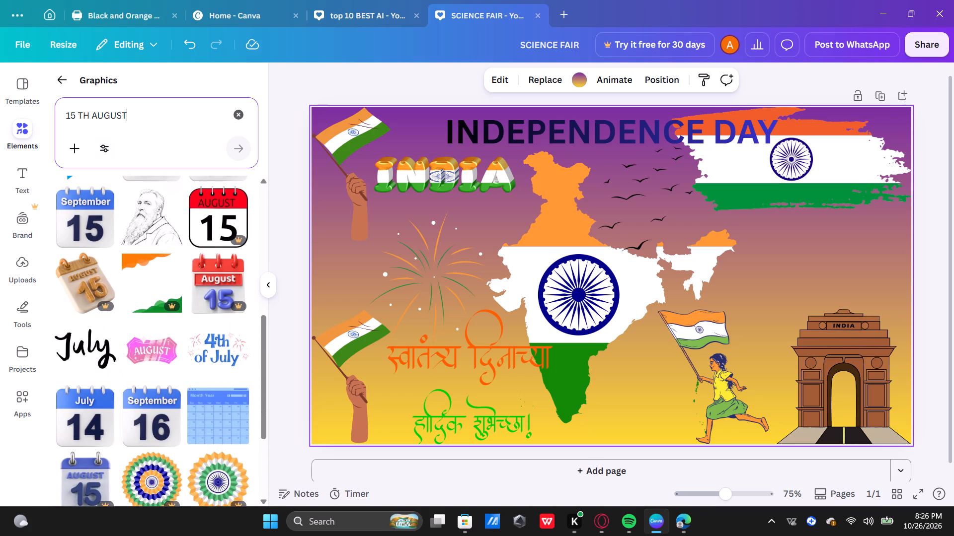
Extend the graphics search to "15 TH AUGUST INDEPENDENCE DAY" and look through the results for a suitable date graphic.
{"action": "key", "text": "space"}
{"action": "type", "text": "INDEO"}
{"action": "key", "text": "BackSpace"}
{"action": "type", "text": "PENDENCE DAY"}
{"action": "key", "text": "Return"}
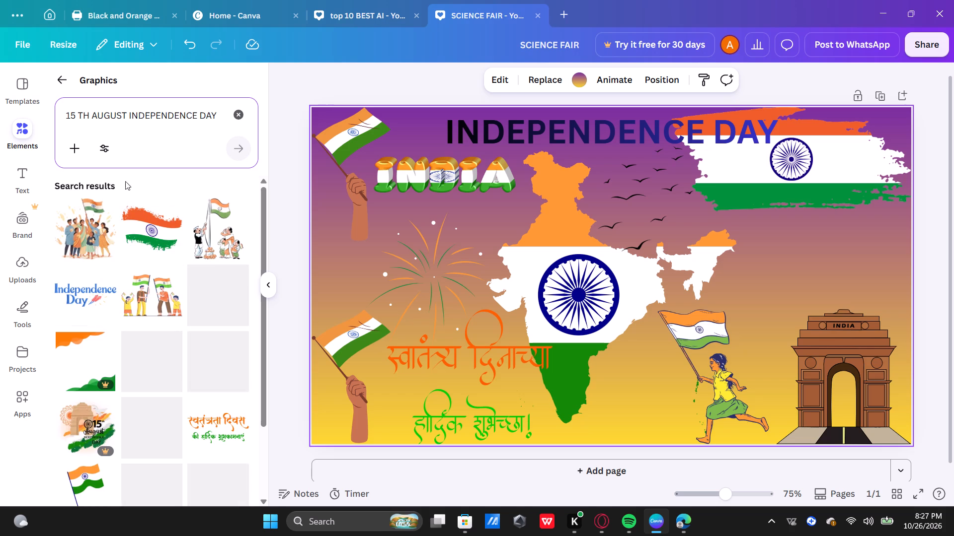
{"action": "scroll", "coordinate": [110, 258], "scroll_direction": "down", "scroll_amount": 1}
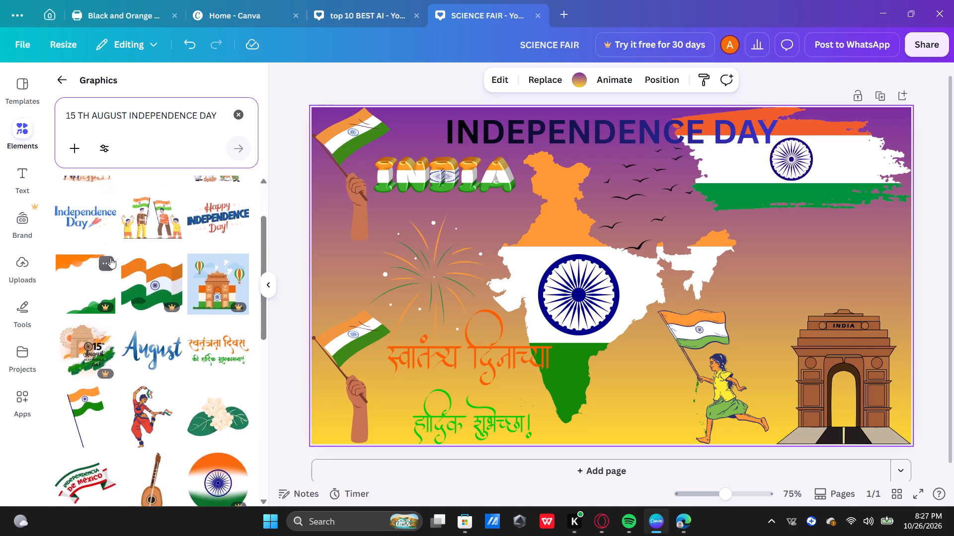
{"action": "scroll", "coordinate": [110, 258], "scroll_direction": "down", "scroll_amount": 4}
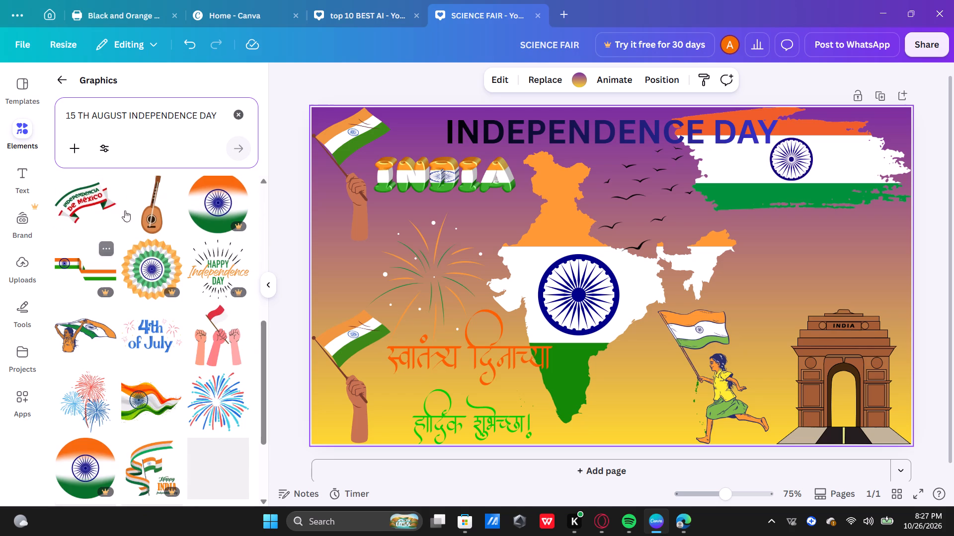
{"action": "scroll", "coordinate": [129, 203], "scroll_direction": "down", "scroll_amount": 3}
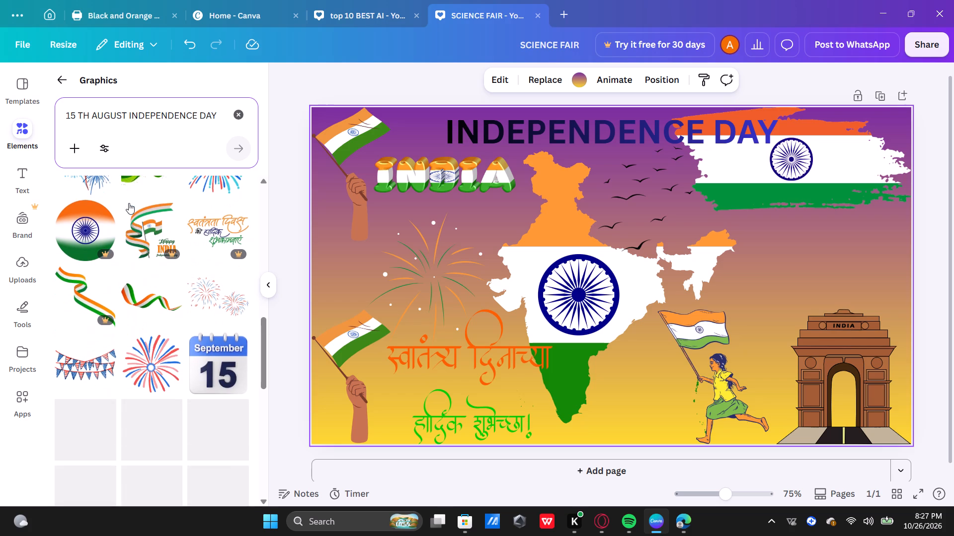
{"action": "scroll", "coordinate": [129, 203], "scroll_direction": "down", "scroll_amount": 3}
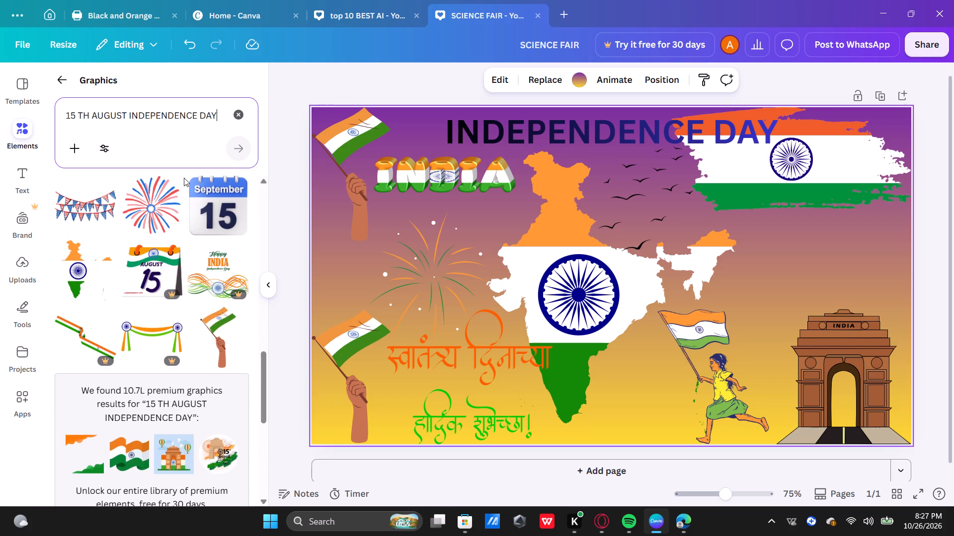
{"action": "scroll", "coordinate": [154, 268], "scroll_direction": "down", "scroll_amount": 2}
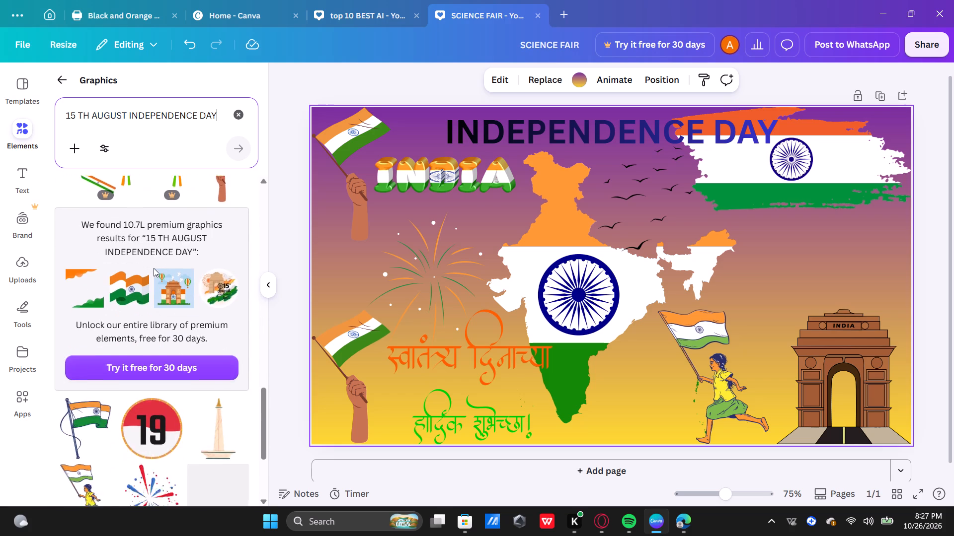
{"action": "scroll", "coordinate": [154, 268], "scroll_direction": "down", "scroll_amount": 3}
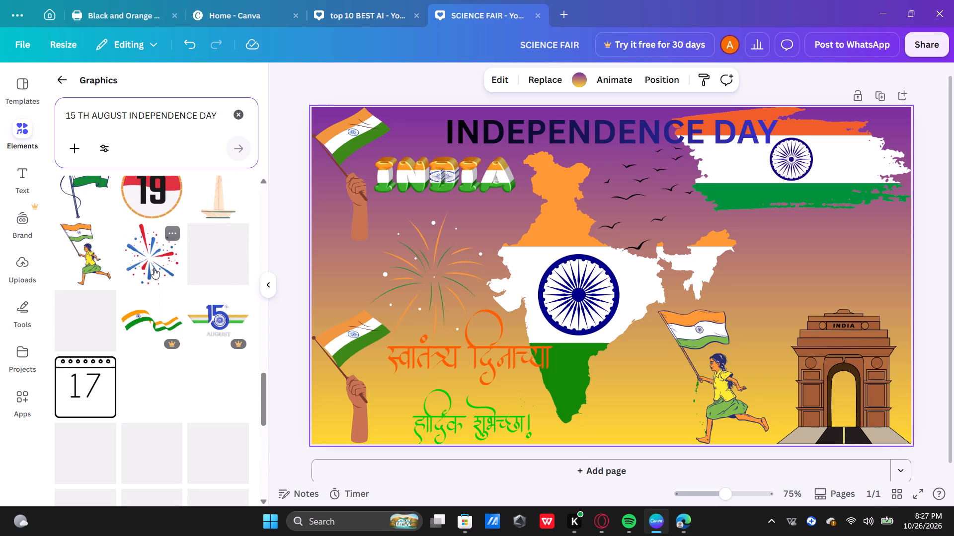
{"action": "scroll", "coordinate": [88, 390], "scroll_direction": "down", "scroll_amount": 3}
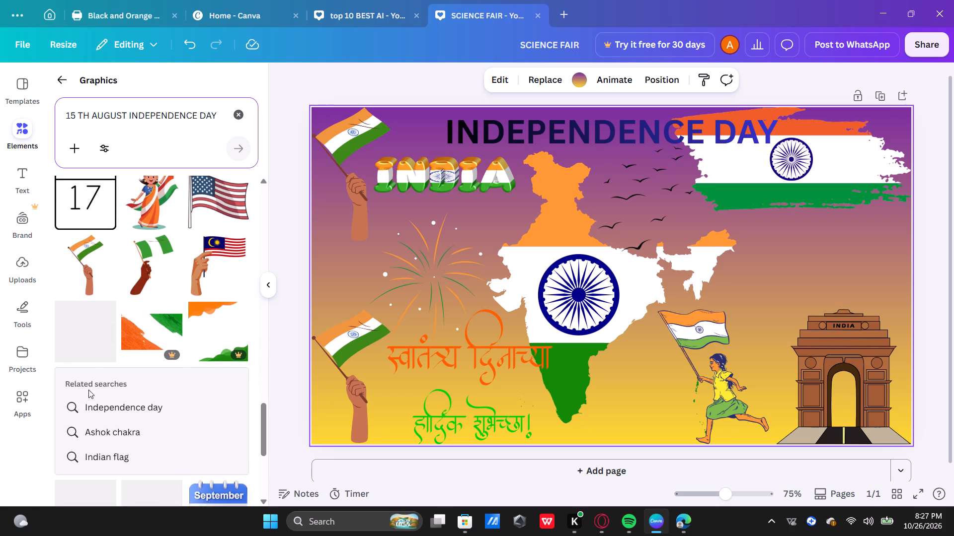
{"action": "scroll", "coordinate": [88, 390], "scroll_direction": "up", "scroll_amount": 1}
{"action": "scroll", "coordinate": [88, 390], "scroll_direction": "down", "scroll_amount": 5}
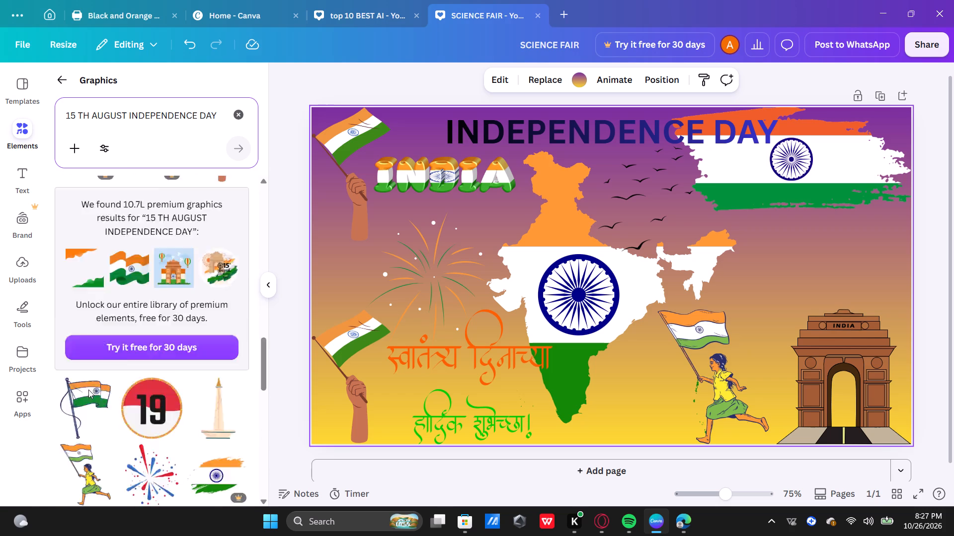
{"action": "scroll", "coordinate": [88, 390], "scroll_direction": "down", "scroll_amount": 5}
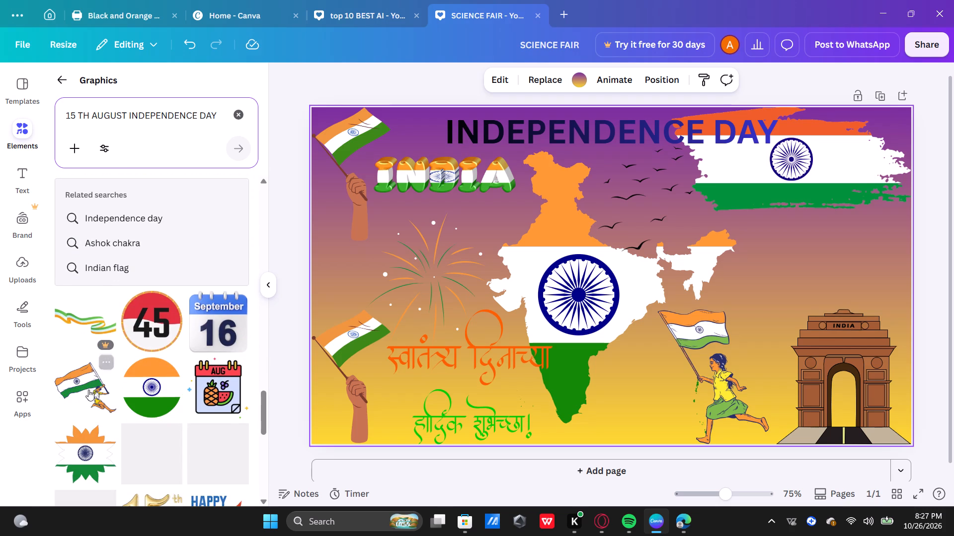
{"action": "scroll", "coordinate": [88, 390], "scroll_direction": "down", "scroll_amount": 1}
{"action": "scroll", "coordinate": [166, 373], "scroll_direction": "down", "scroll_amount": 2}
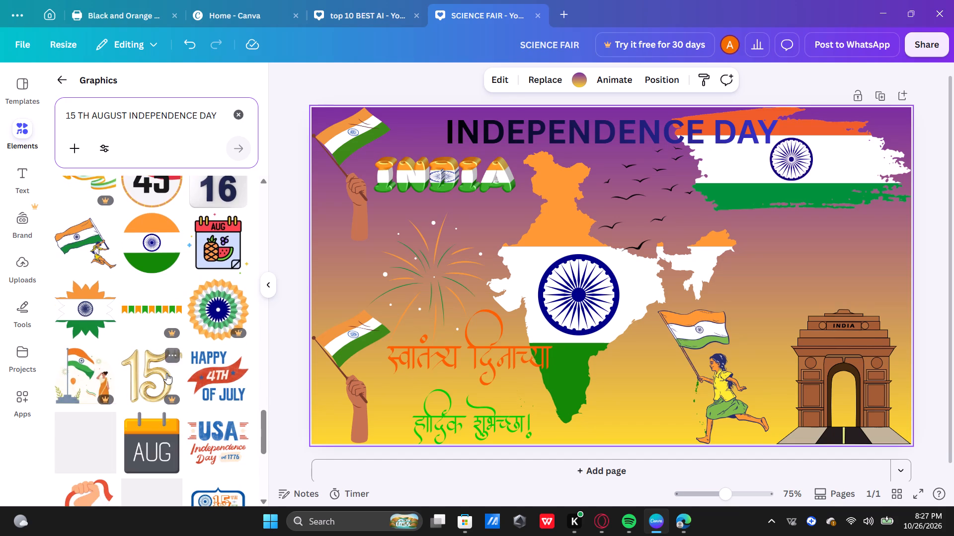
{"action": "scroll", "coordinate": [177, 389], "scroll_direction": "down", "scroll_amount": 3}
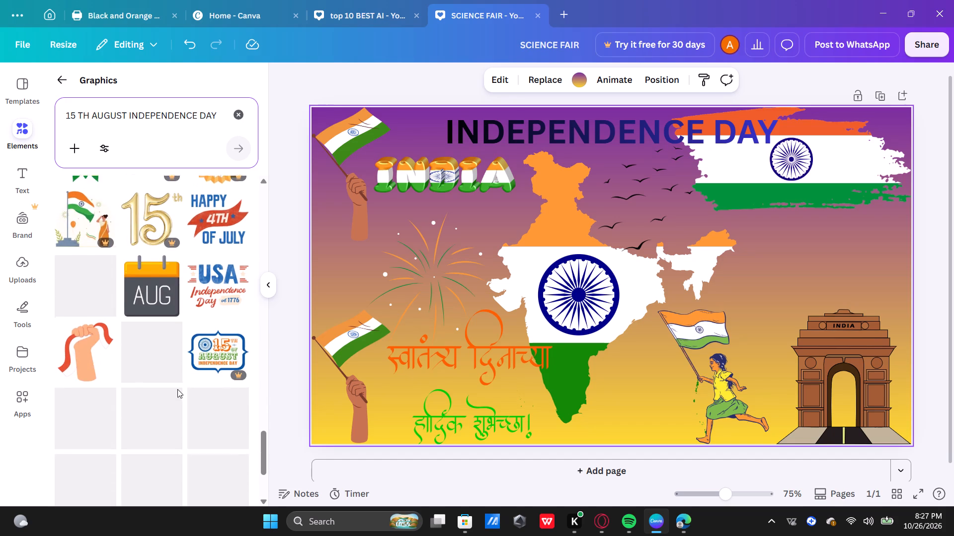
{"action": "scroll", "coordinate": [177, 389], "scroll_direction": "down", "scroll_amount": 2}
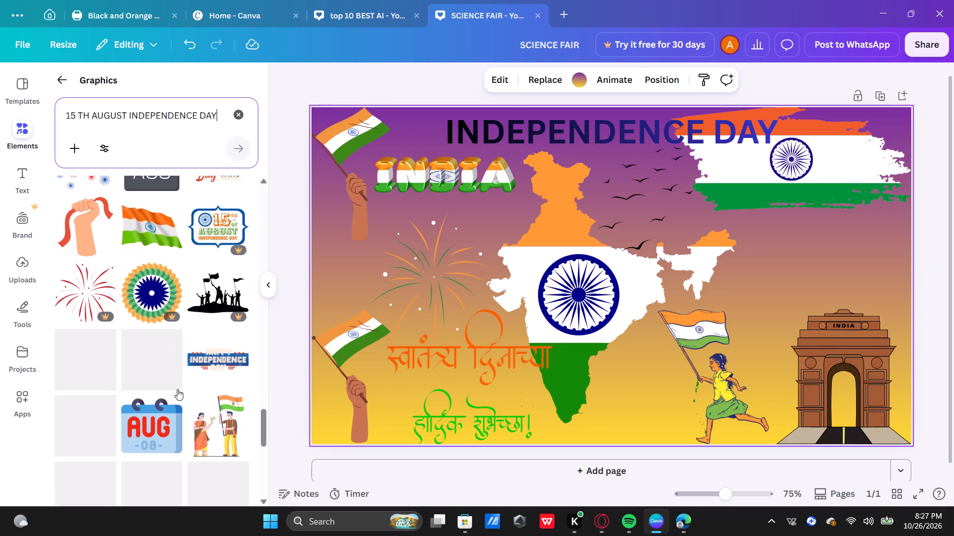
Shorten the graphics search back to "15 TH AUGUST" and run it again.
{"action": "key", "text": "BackSpace"}
{"action": "key", "text": "BackSpace"}
{"action": "key", "text": "BackSpace"}
{"action": "key", "text": "BackSpace"}
{"action": "key", "text": "BackSpace"}
{"action": "key", "text": "BackSpace"}
{"action": "key", "text": "BackSpace"}
{"action": "key", "text": "BackSpace"}
{"action": "key", "text": "BackSpace"}
{"action": "key", "text": "BackSpace"}
{"action": "key", "text": "BackSpace"}
{"action": "key", "text": "BackSpace"}
{"action": "key", "text": "BackSpace"}
{"action": "key", "text": "BackSpace"}
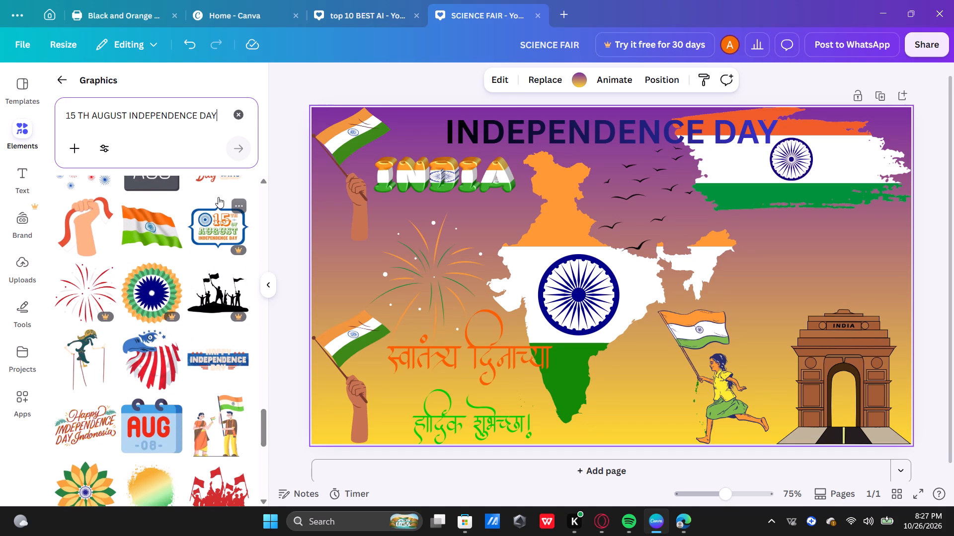
{"action": "key", "text": "BackSpace"}
{"action": "key", "text": "BackSpace"}
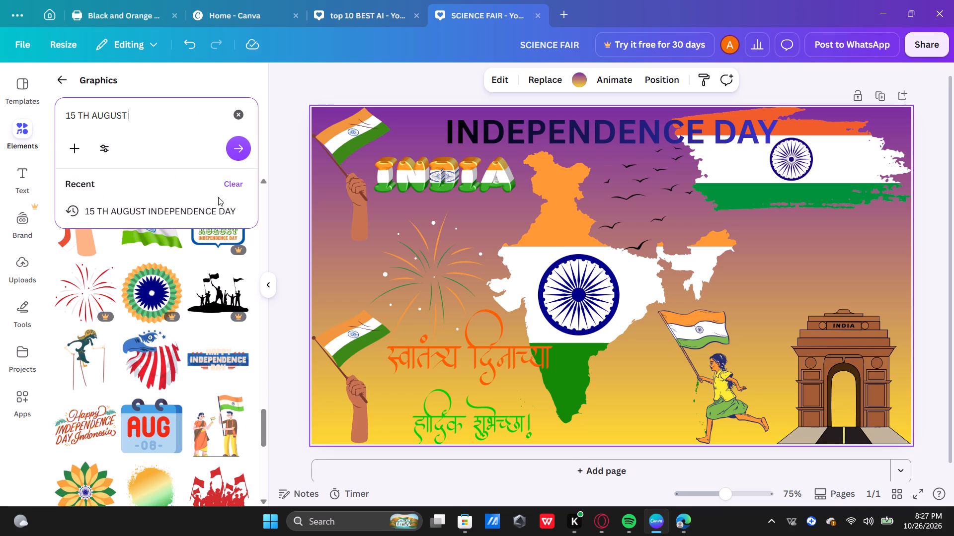
{"action": "key", "text": "Return"}
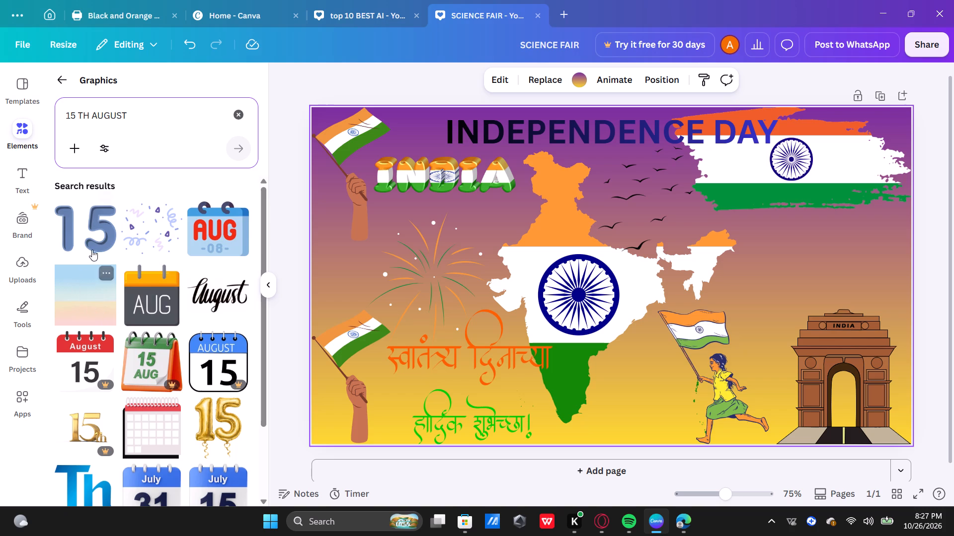
Add the gold balloon "15" graphic, shrink it and place it between the brush-stroke flag and the India Gate.
{"action": "scroll", "coordinate": [150, 314], "scroll_direction": "down", "scroll_amount": 4}
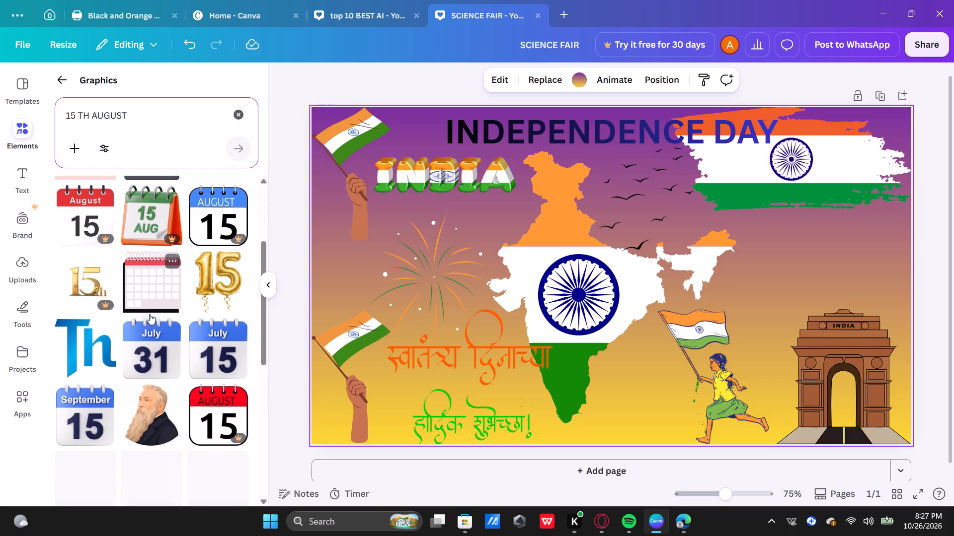
{"action": "scroll", "coordinate": [150, 314], "scroll_direction": "down", "scroll_amount": 1}
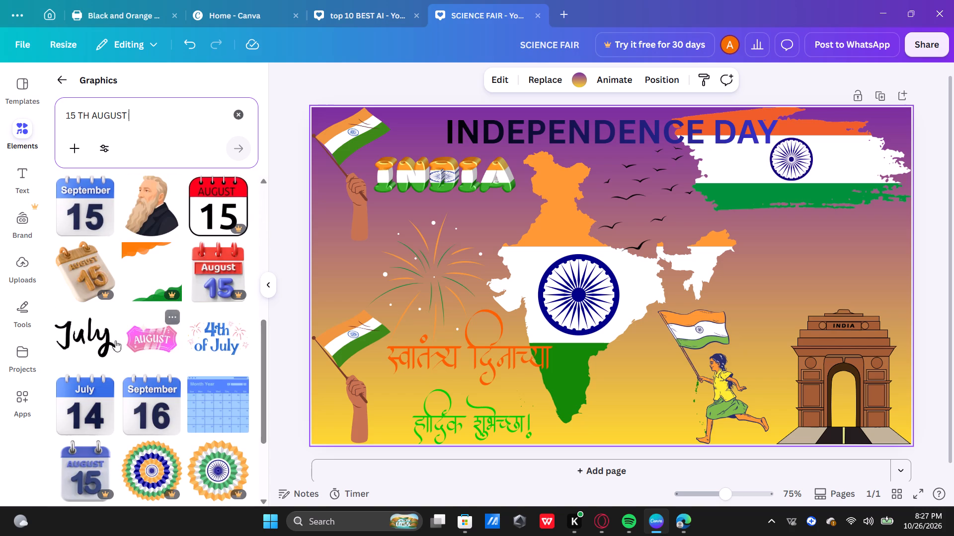
{"action": "scroll", "coordinate": [138, 322], "scroll_direction": "up", "scroll_amount": 1}
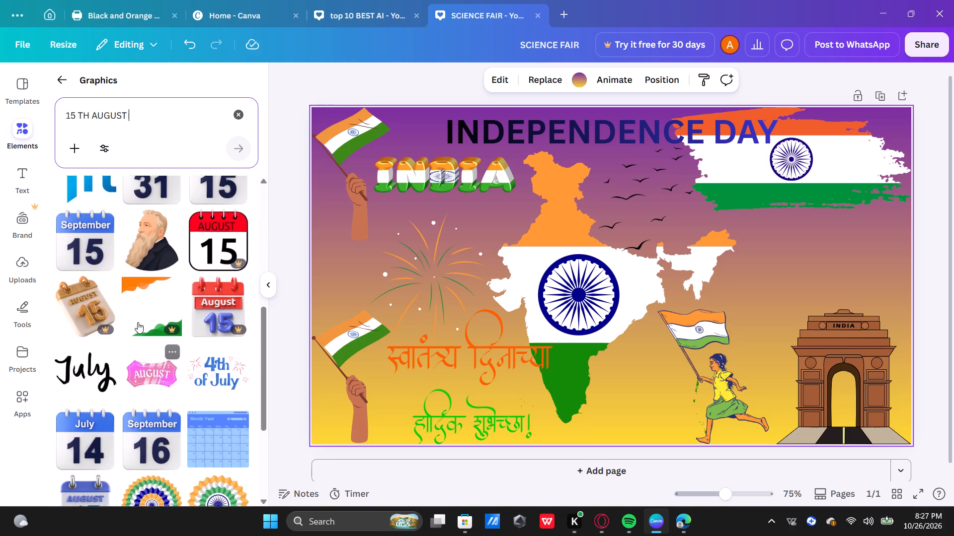
{"action": "scroll", "coordinate": [138, 322], "scroll_direction": "up", "scroll_amount": 4}
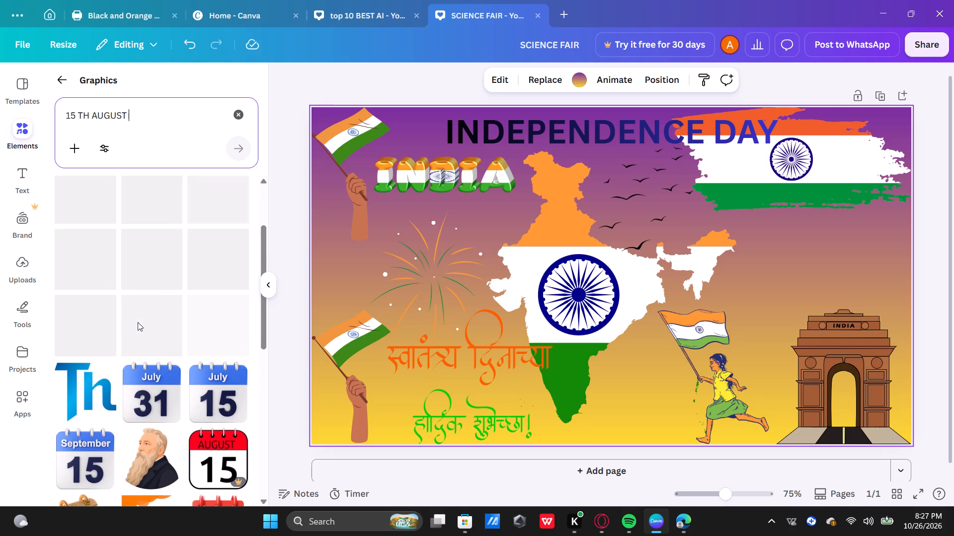
{"action": "left_click", "coordinate": [218, 316]}
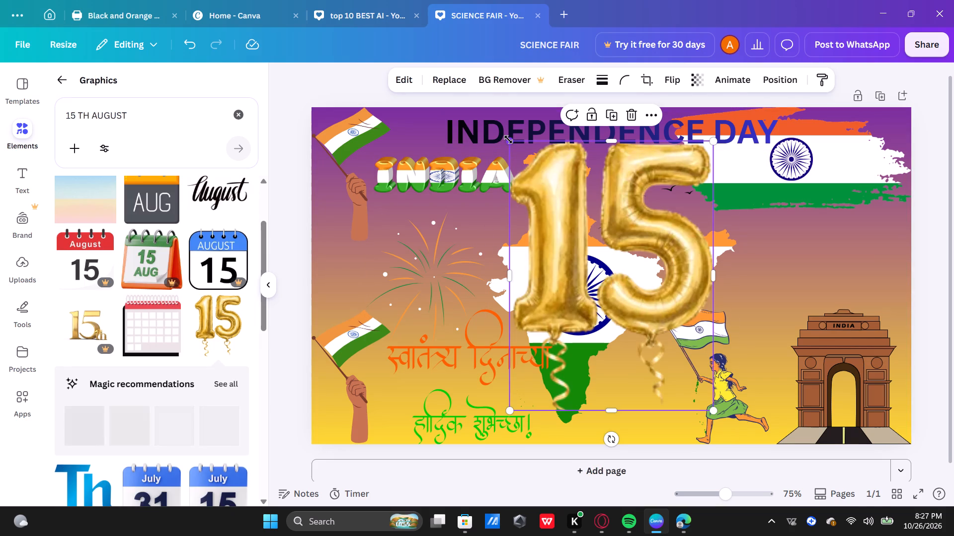
{"action": "left_click_drag", "start_coordinate": [508, 139], "coordinate": [675, 244]}
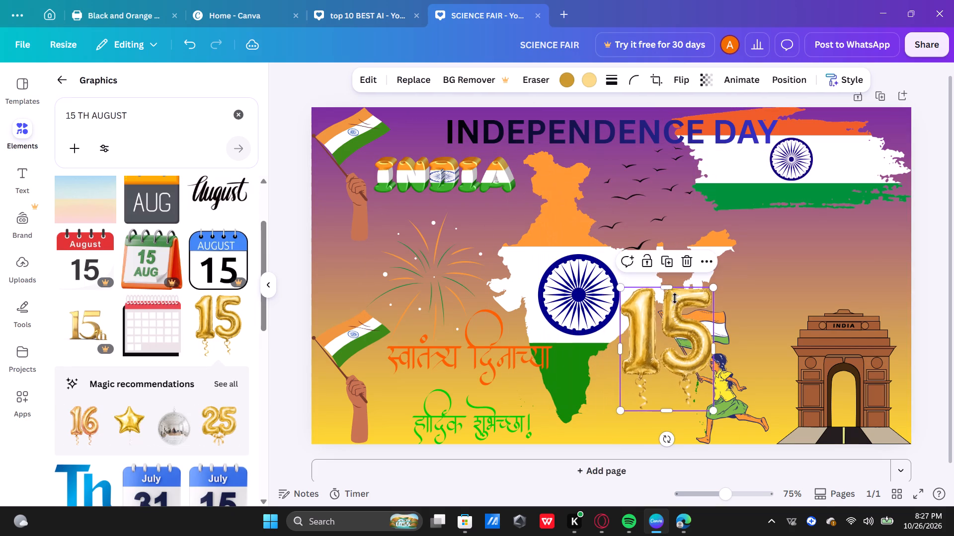
{"action": "left_click_drag", "start_coordinate": [681, 315], "coordinate": [845, 242]}
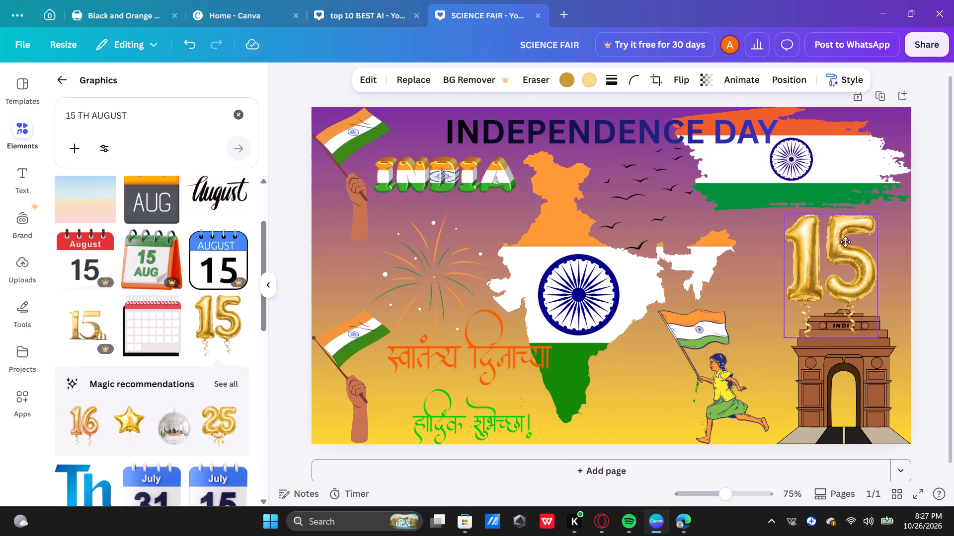
{"action": "left_click_drag", "start_coordinate": [845, 242], "coordinate": [804, 239]}
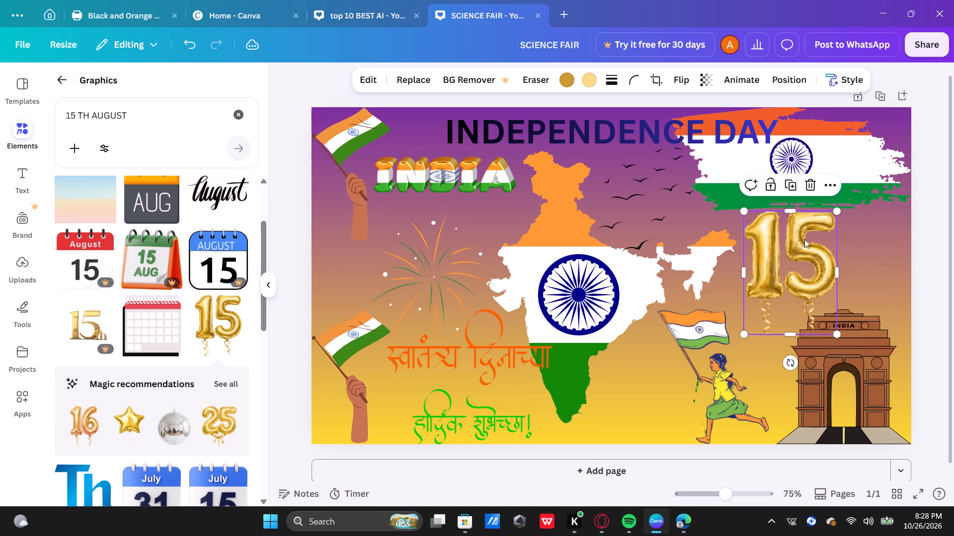
{"action": "left_click", "coordinate": [804, 239]}
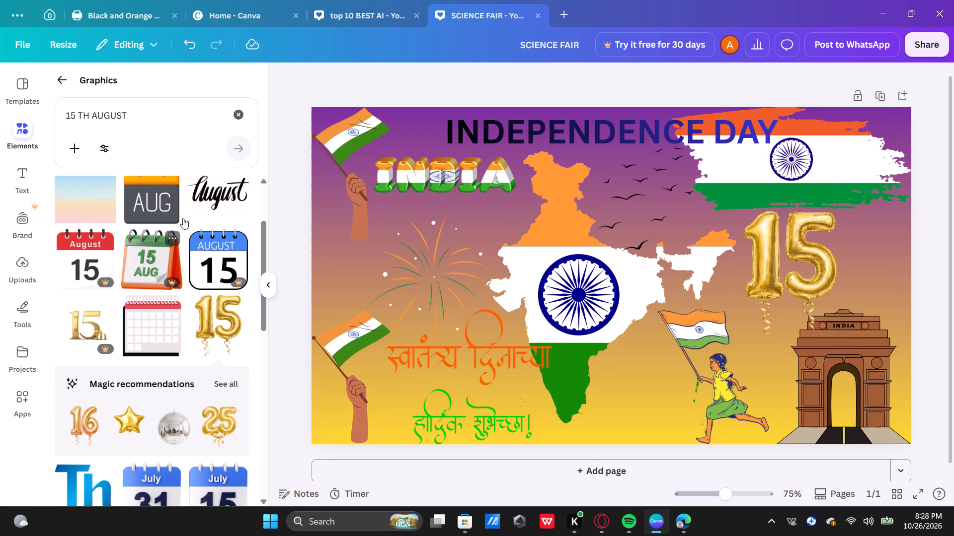
Add the black script "August" graphic, shrink it and place it beside the gold balloon "15", above the India Gate.
{"action": "scroll", "coordinate": [183, 219], "scroll_direction": "up", "scroll_amount": 1}
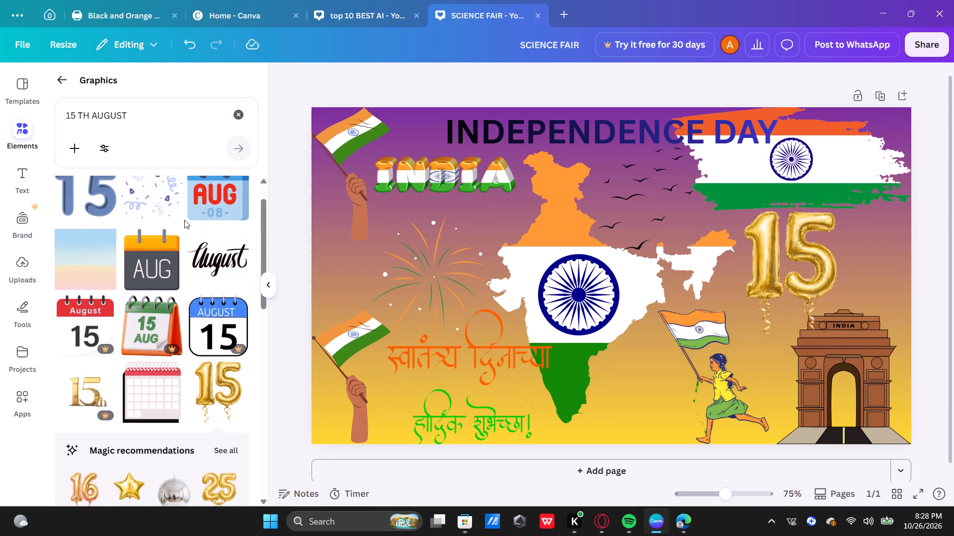
{"action": "left_click", "coordinate": [205, 251]}
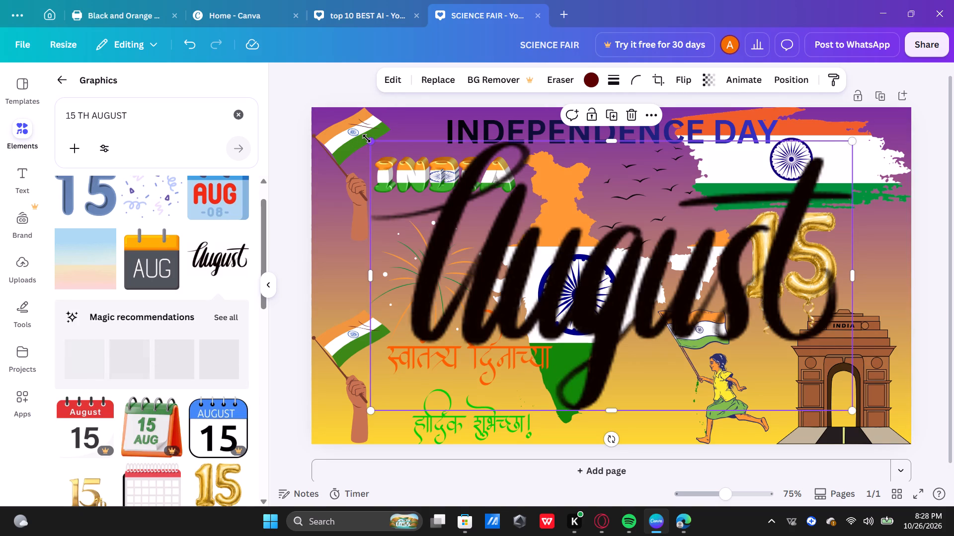
{"action": "left_click_drag", "start_coordinate": [367, 138], "coordinate": [527, 279]}
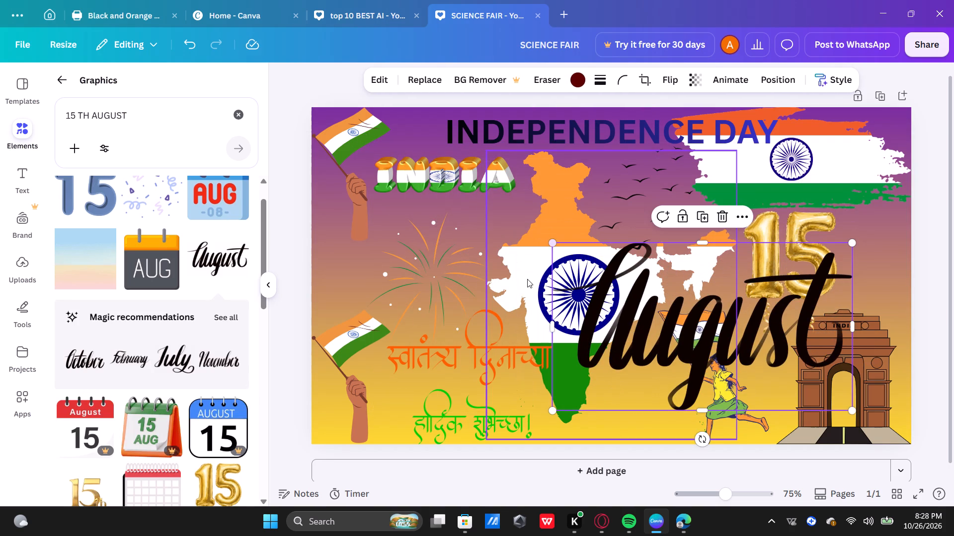
{"action": "left_click_drag", "start_coordinate": [554, 244], "coordinate": [742, 322]}
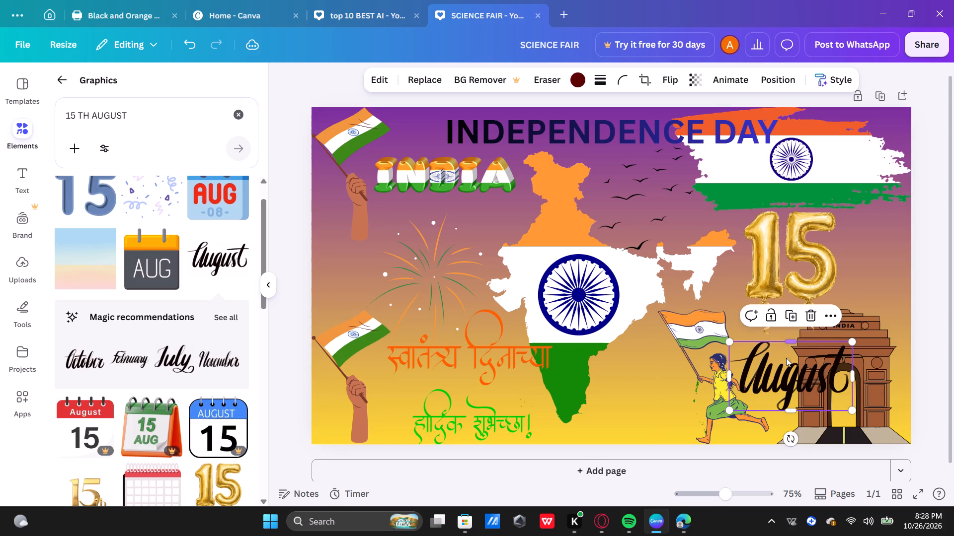
{"action": "left_click_drag", "start_coordinate": [787, 371], "coordinate": [766, 259]}
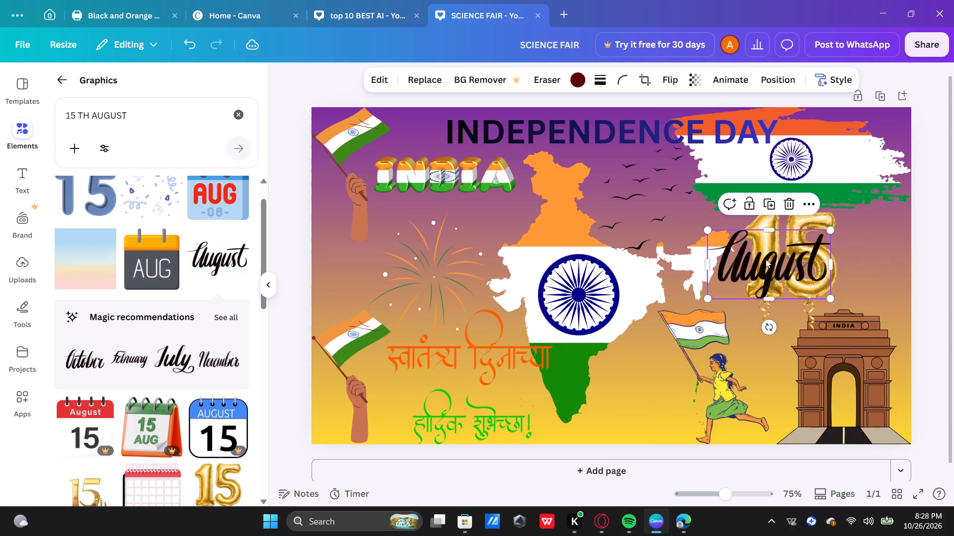
{"action": "left_click_drag", "start_coordinate": [709, 230], "coordinate": [749, 249]}
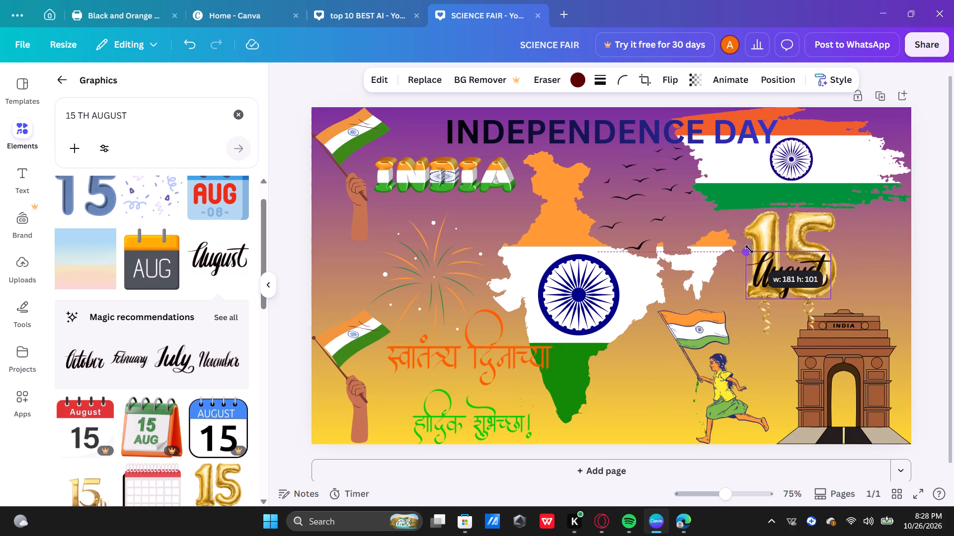
{"action": "left_click_drag", "start_coordinate": [749, 249], "coordinate": [750, 250]}
{"action": "left_click_drag", "start_coordinate": [775, 268], "coordinate": [806, 254]}
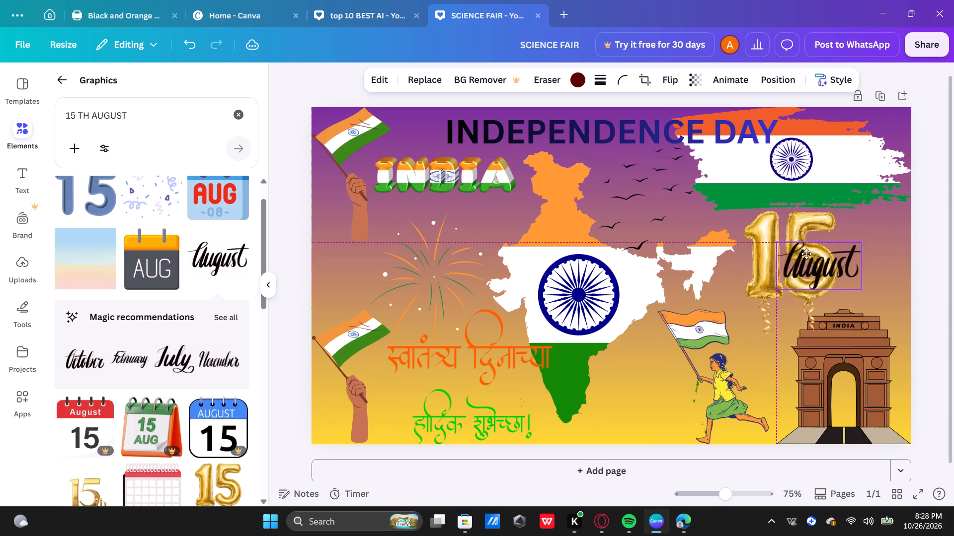
{"action": "left_click_drag", "start_coordinate": [806, 254], "coordinate": [788, 264]}
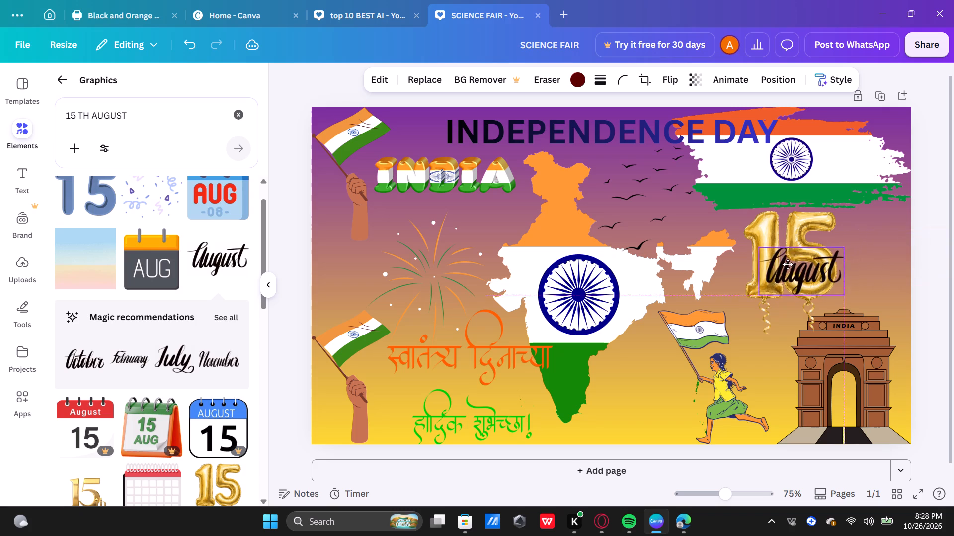
{"action": "left_click_drag", "start_coordinate": [788, 264], "coordinate": [784, 264]}
{"action": "left_click_drag", "start_coordinate": [752, 250], "coordinate": [773, 257]}
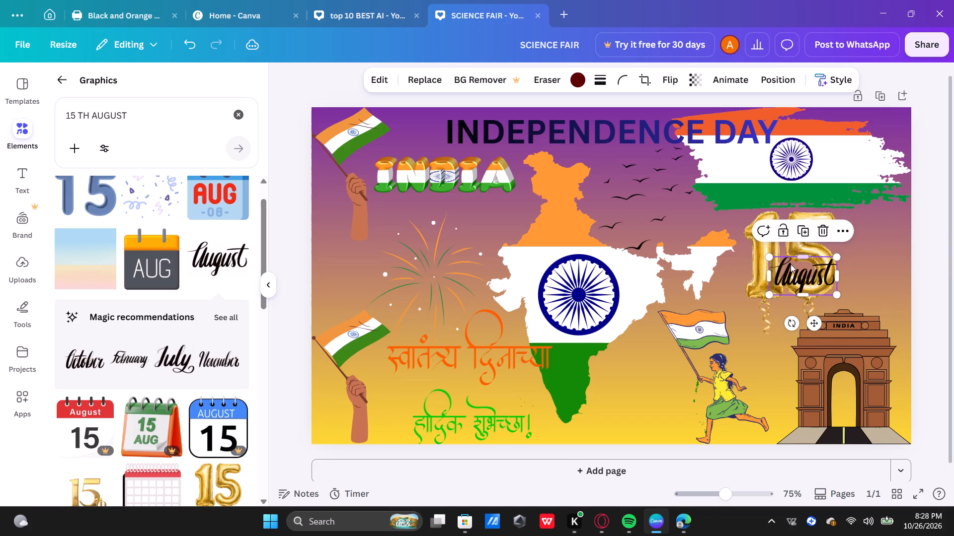
{"action": "left_click_drag", "start_coordinate": [791, 265], "coordinate": [847, 242]}
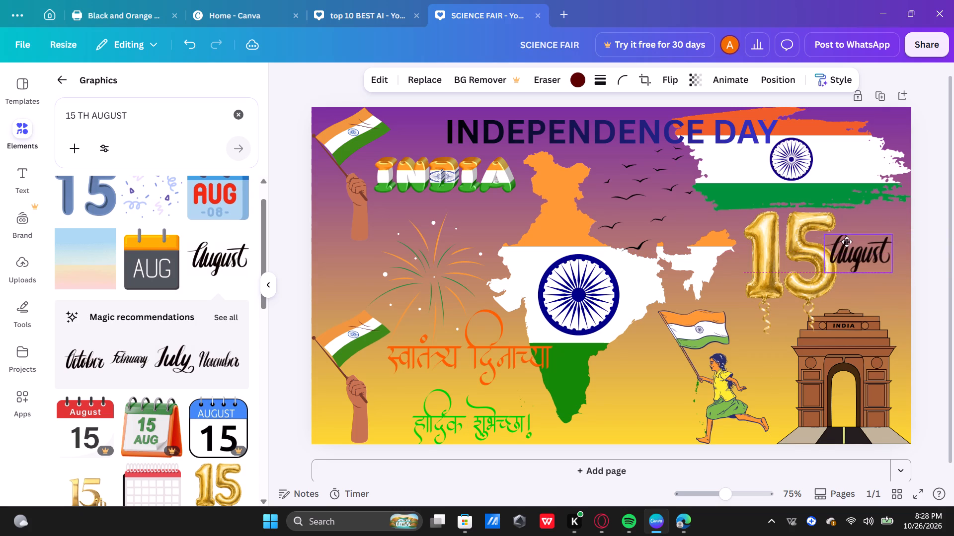
{"action": "left_click_drag", "start_coordinate": [847, 242], "coordinate": [853, 244]}
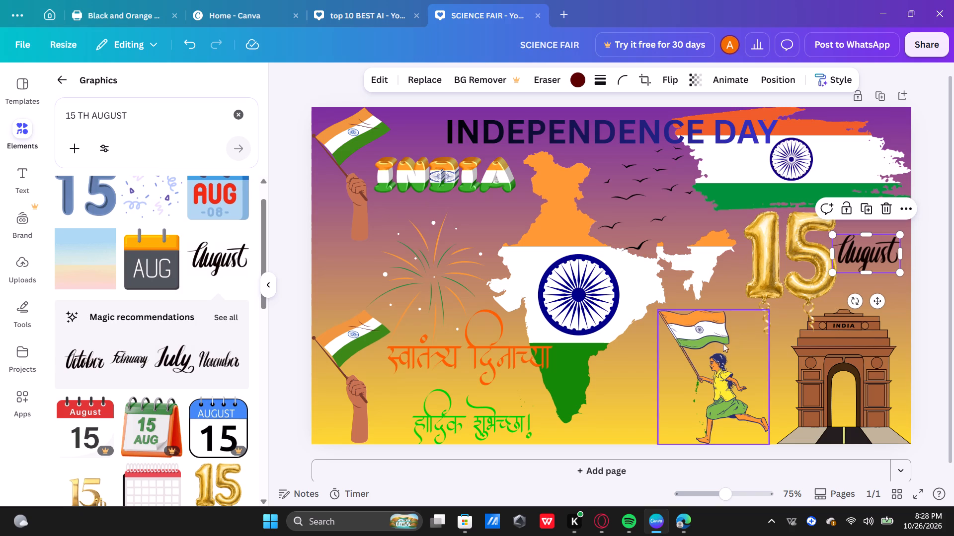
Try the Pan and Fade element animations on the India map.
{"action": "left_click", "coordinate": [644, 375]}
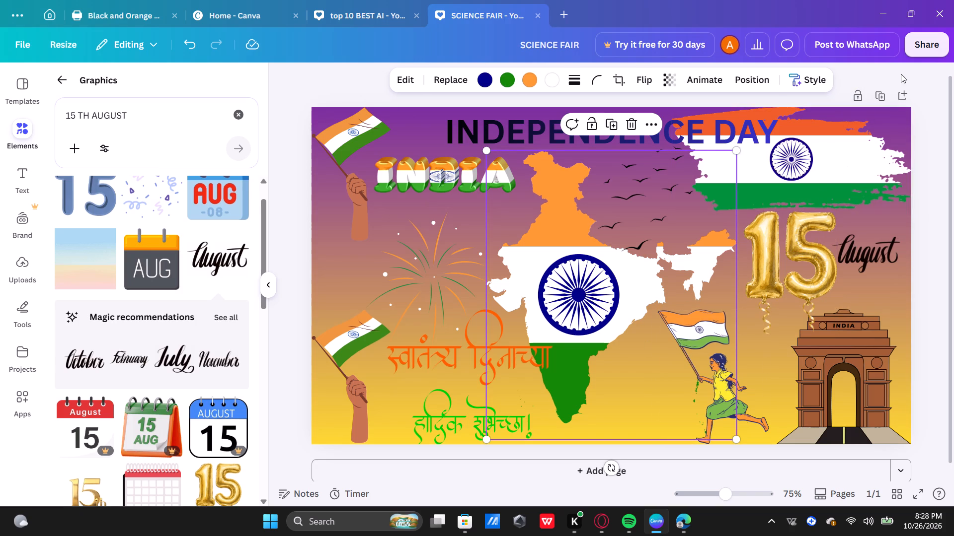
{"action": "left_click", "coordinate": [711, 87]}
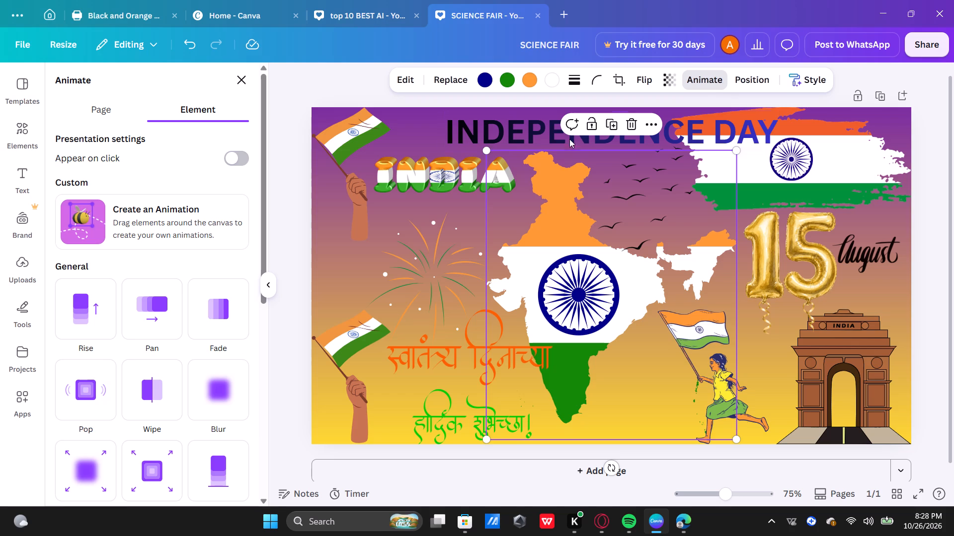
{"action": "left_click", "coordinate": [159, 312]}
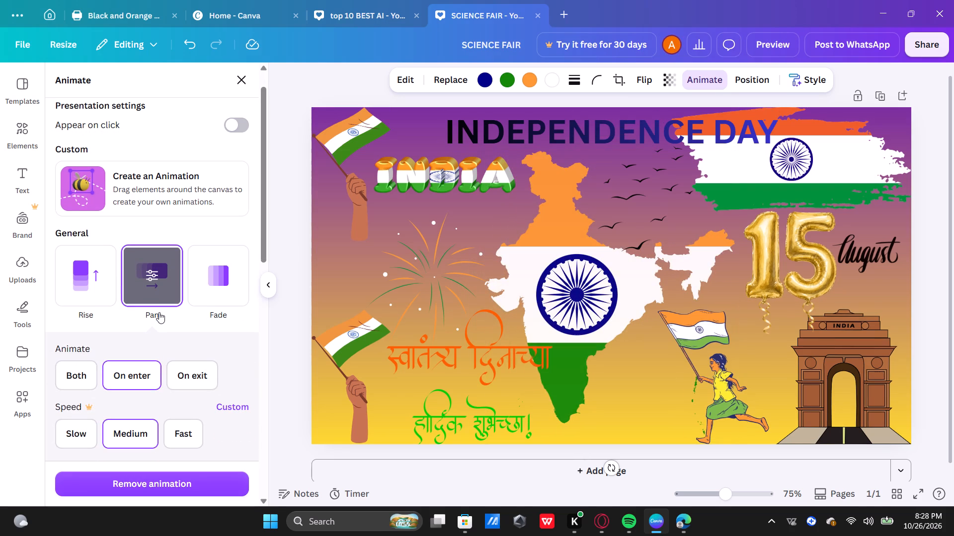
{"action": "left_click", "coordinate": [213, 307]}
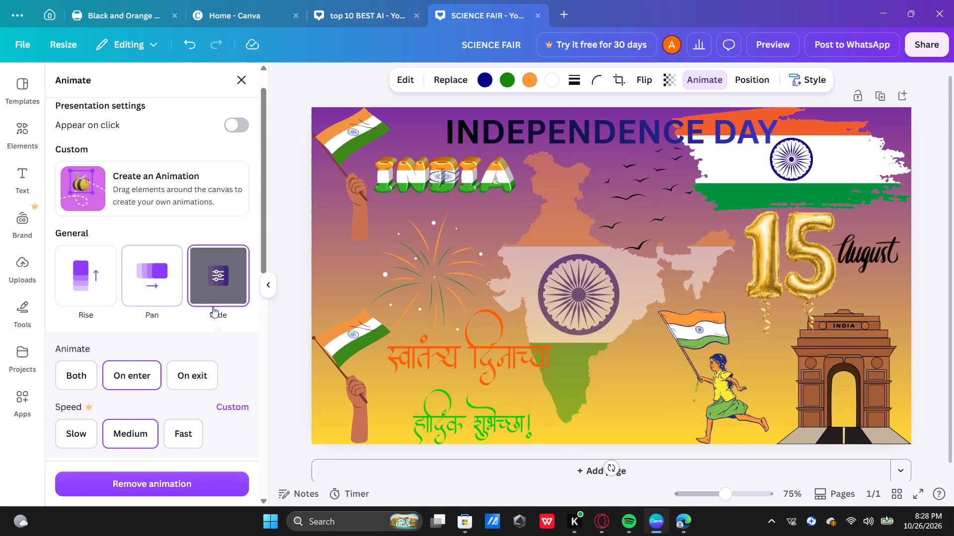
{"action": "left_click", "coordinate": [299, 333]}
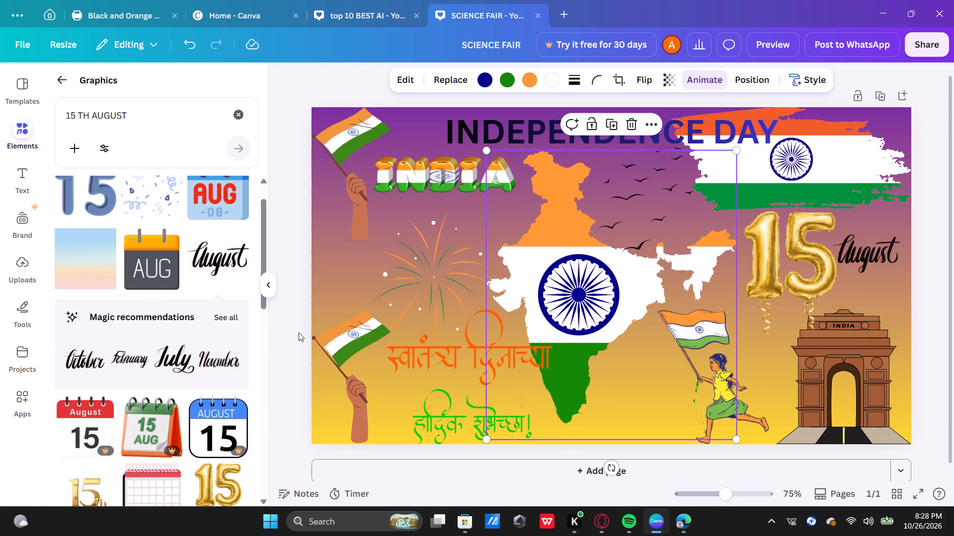
Try the Fun page animation on the whole page, and apply the Tectonic page animation instead.
{"action": "left_click", "coordinate": [332, 275]}
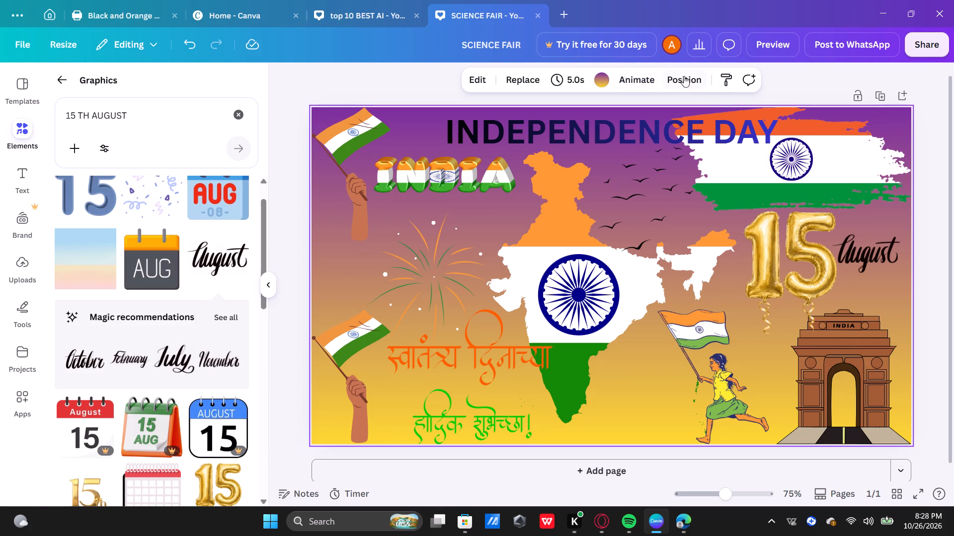
{"action": "left_click", "coordinate": [640, 75]}
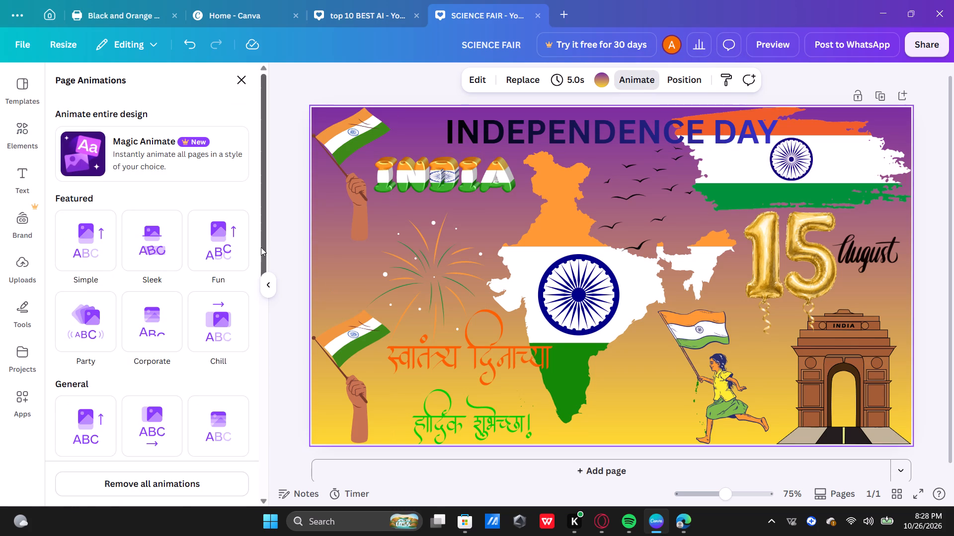
{"action": "left_click", "coordinate": [222, 241]}
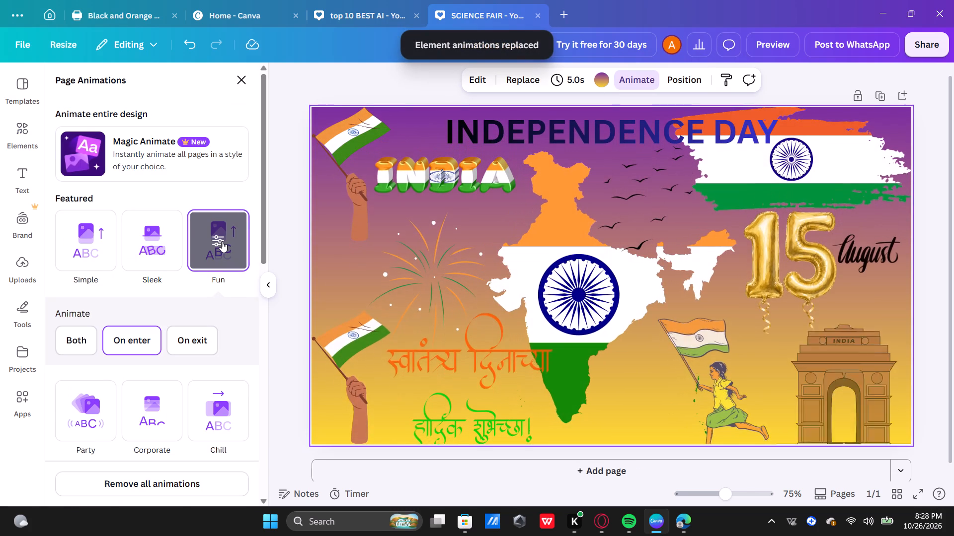
{"action": "scroll", "coordinate": [117, 331], "scroll_direction": "down", "scroll_amount": 4}
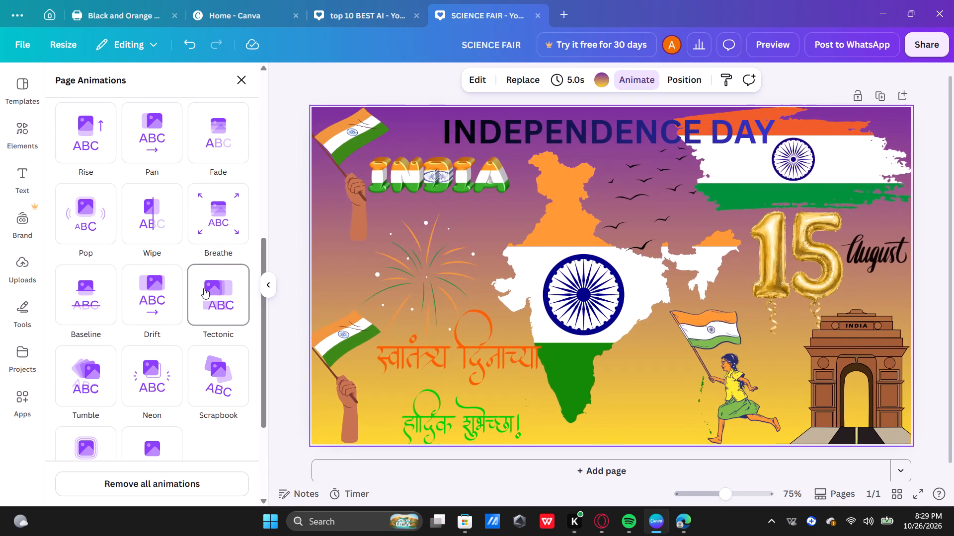
{"action": "left_click", "coordinate": [204, 288]}
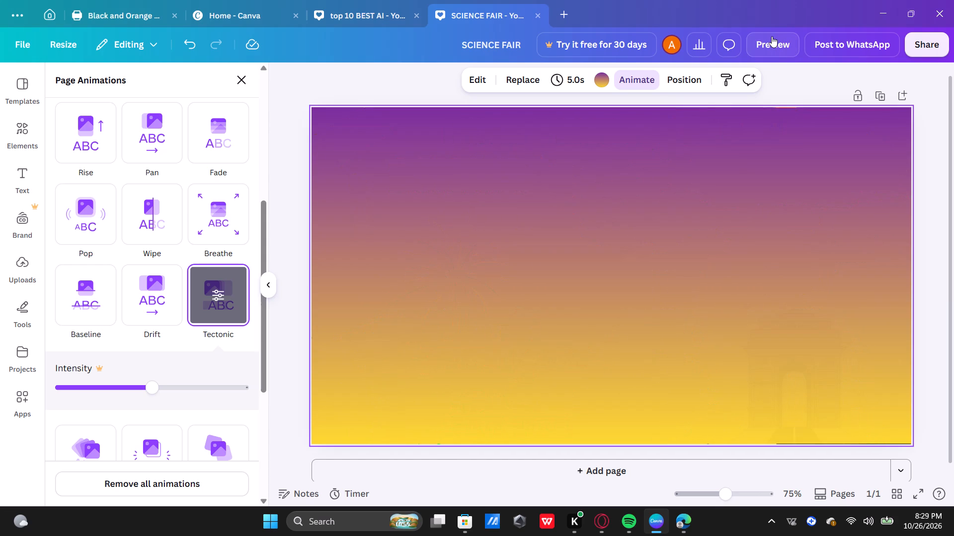
Preview the animated design.
{"action": "left_click", "coordinate": [772, 36]}
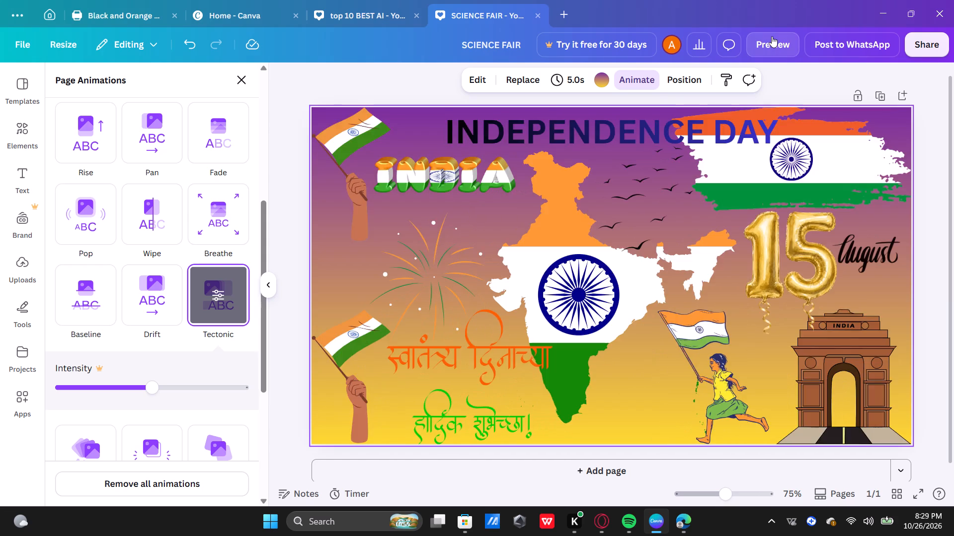